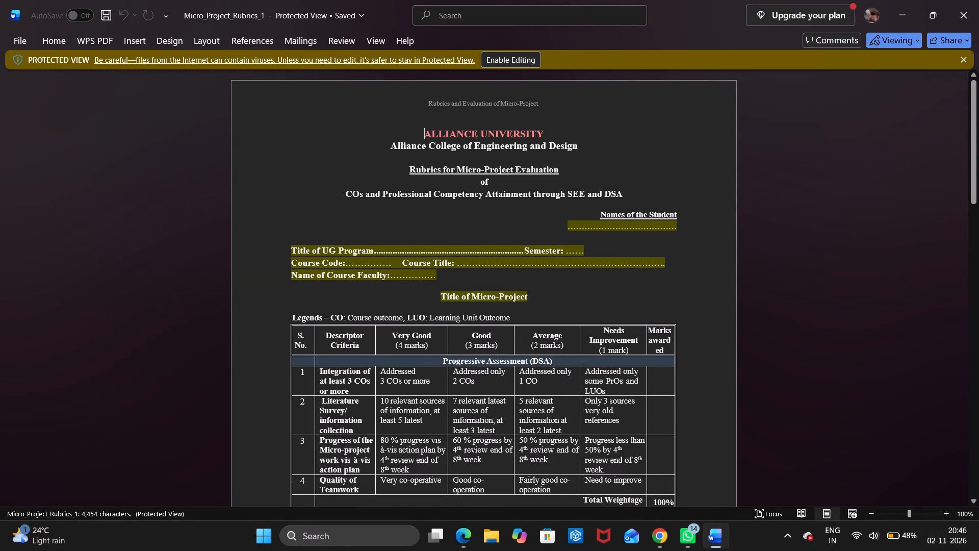
# Look through the two-page micro-project rubrics document and enable editing on it.
pyautogui.scroll(-7, 510, 293)
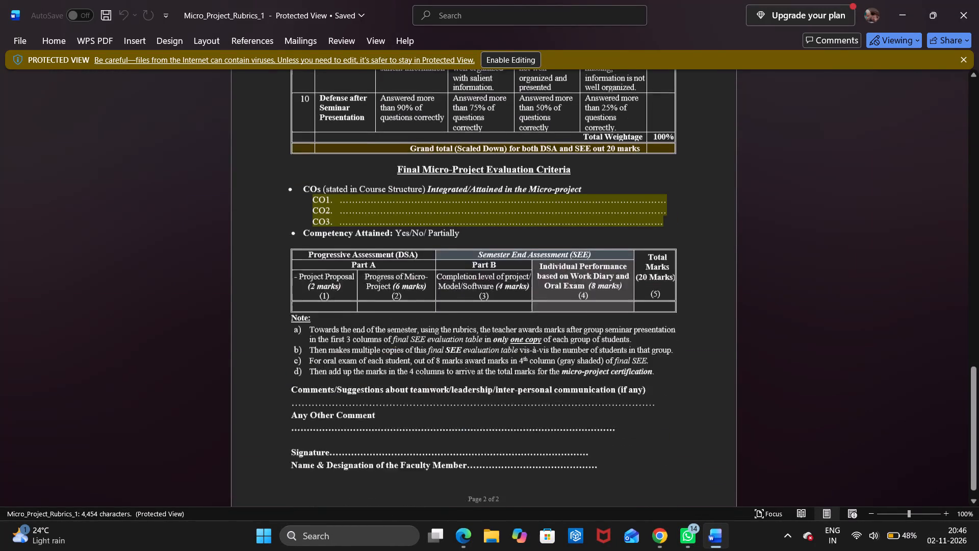
pyautogui.scroll(-2, 510, 293)
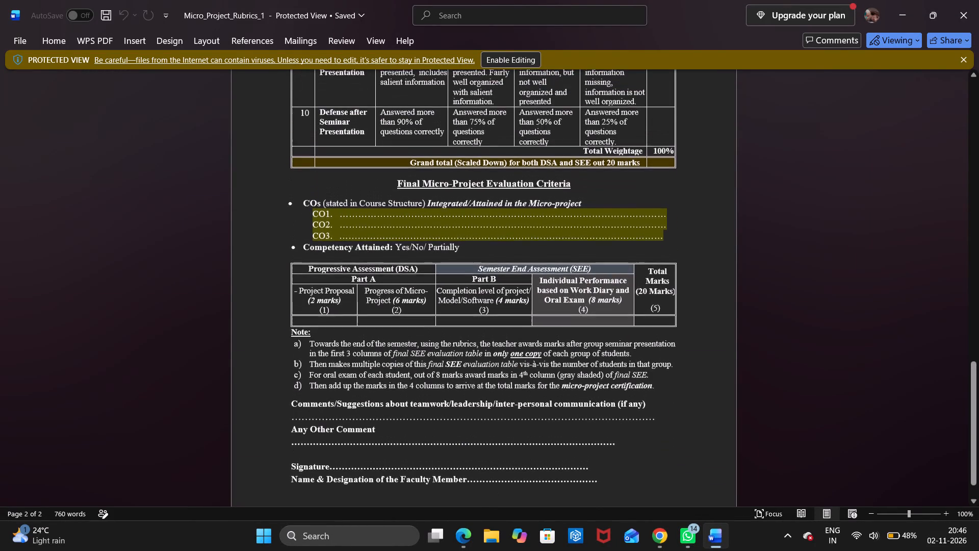
pyautogui.scroll(7, 501, 275)
pyautogui.click(516, 59)
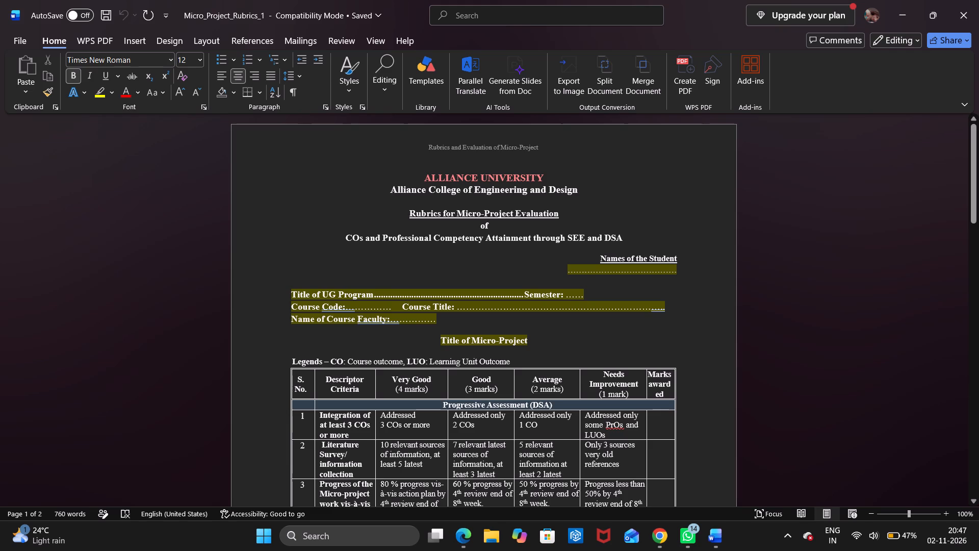
# Replace the dotted placeholder between "Title of UG Program" and "Semester:" with a single space.
pyautogui.moveTo(373, 294); pyautogui.dragTo(519, 291)
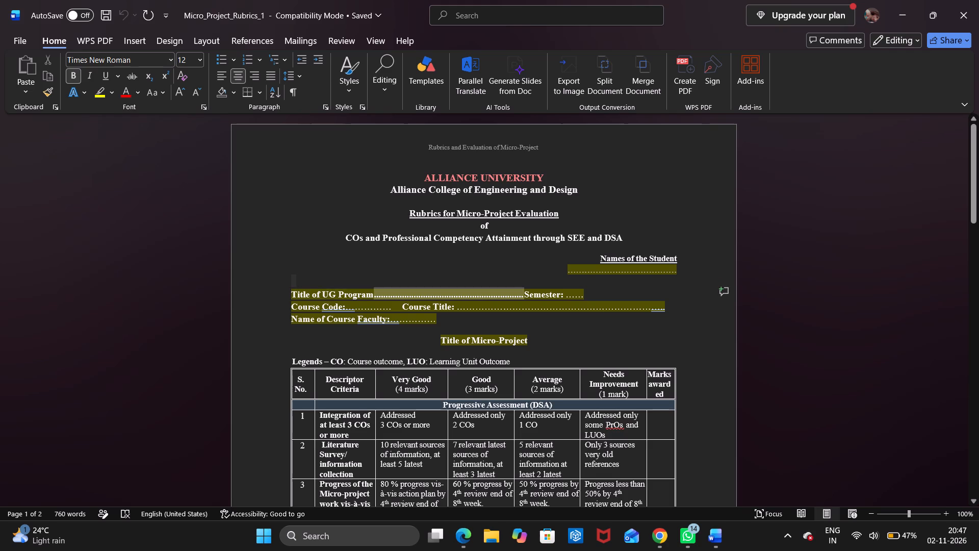
pyautogui.moveTo(519, 291); pyautogui.dragTo(525, 293)
pyautogui.press('BackSpace')
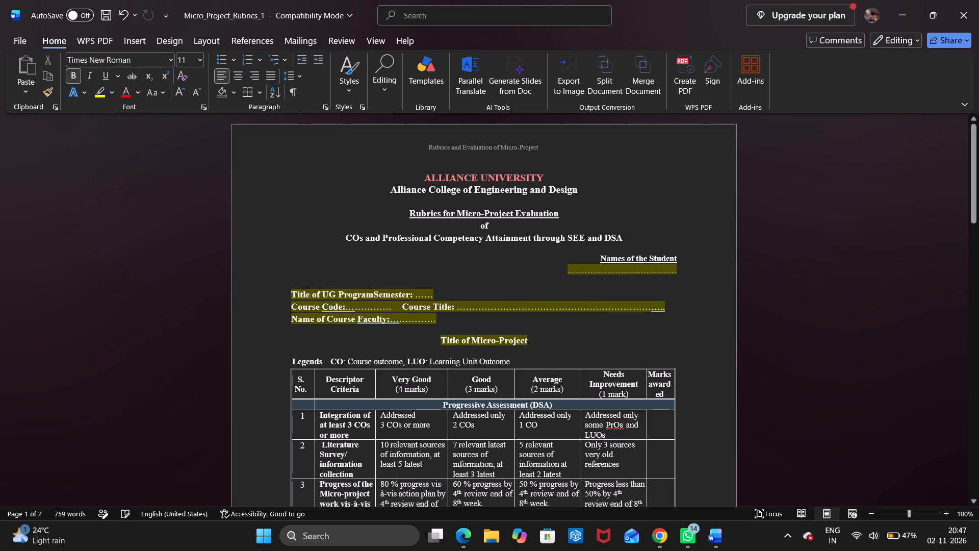
pyautogui.press('space')
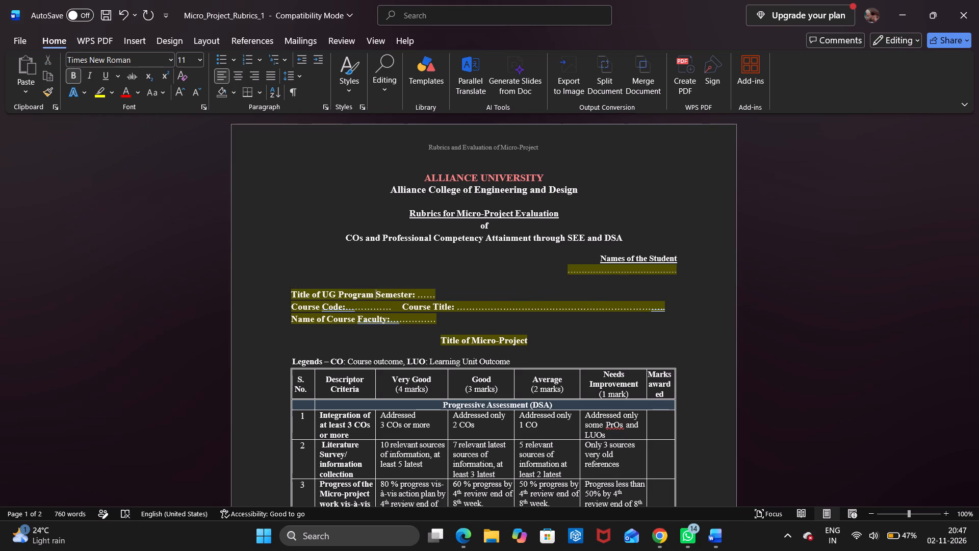
# Enter "Btech in iot" as the title of the UG program, before "Semester:".
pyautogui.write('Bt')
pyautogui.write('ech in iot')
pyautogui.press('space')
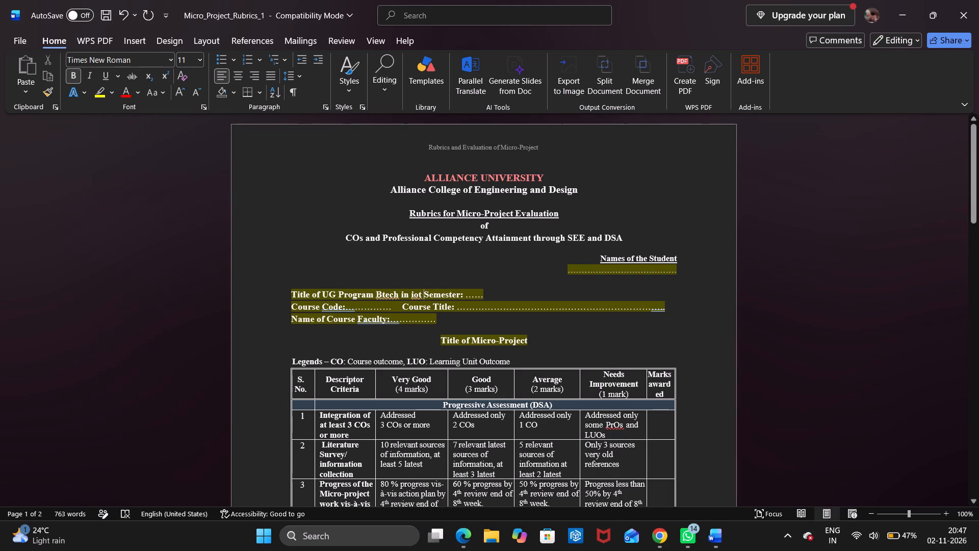
# Replace the dotted placeholder after "Semester:" with "3rd".
pyautogui.click(476, 293)
pyautogui.click(484, 294)
pyautogui.press('BackSpace')
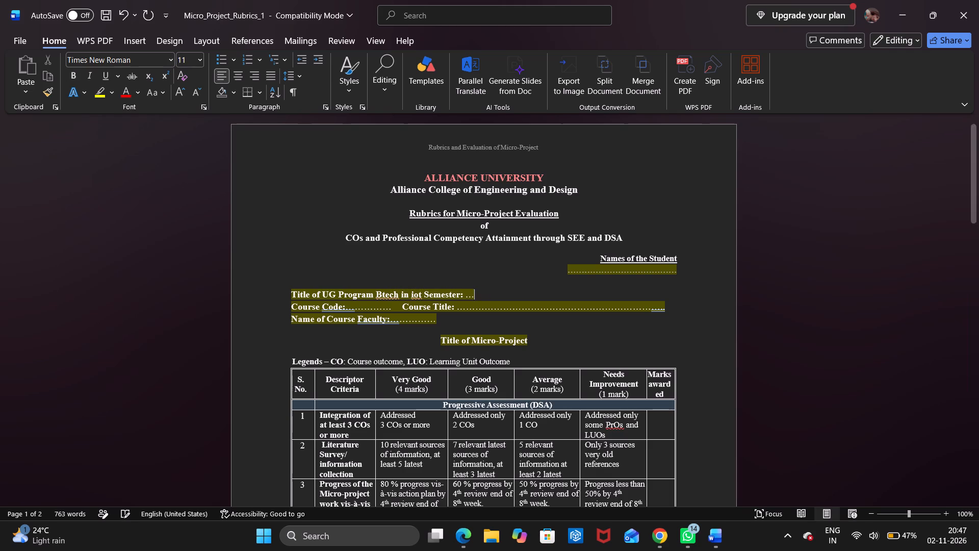
pyautogui.press('BackSpace')
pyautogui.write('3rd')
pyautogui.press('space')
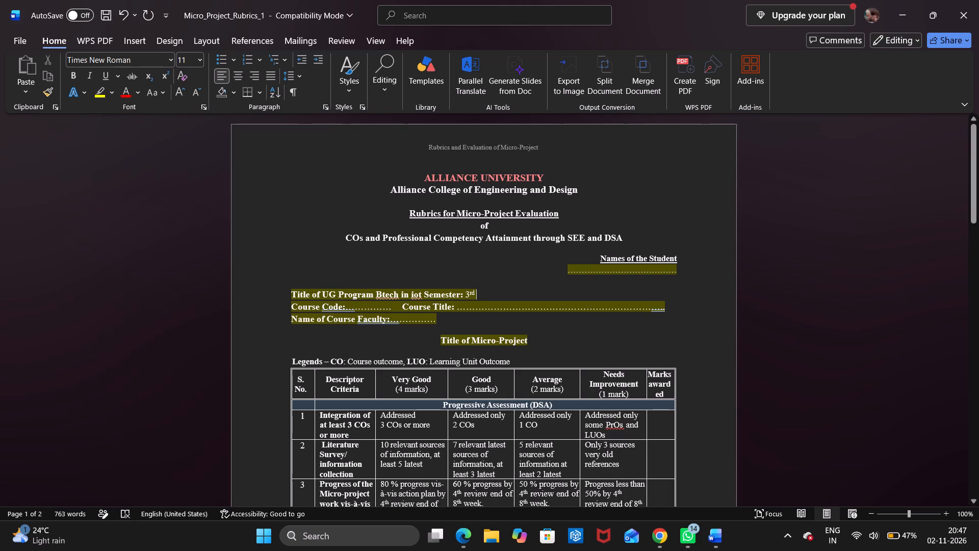
# Replace the whole dotted placeholder after "Course Title:" with "Data Structures".
pyautogui.click(462, 306)
pyautogui.moveTo(457, 306); pyautogui.dragTo(599, 304)
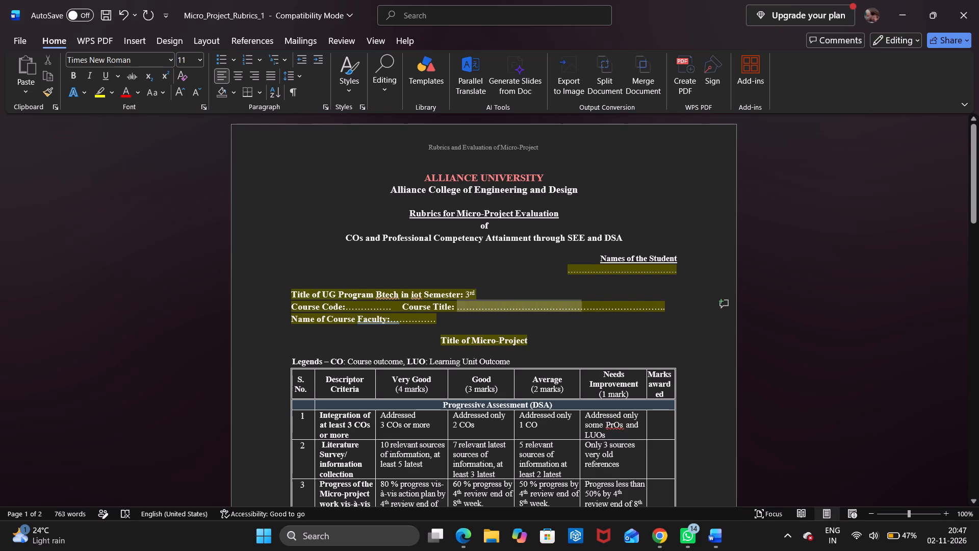
pyautogui.moveTo(599, 304); pyautogui.dragTo(683, 304)
pyautogui.press('BackSpace')
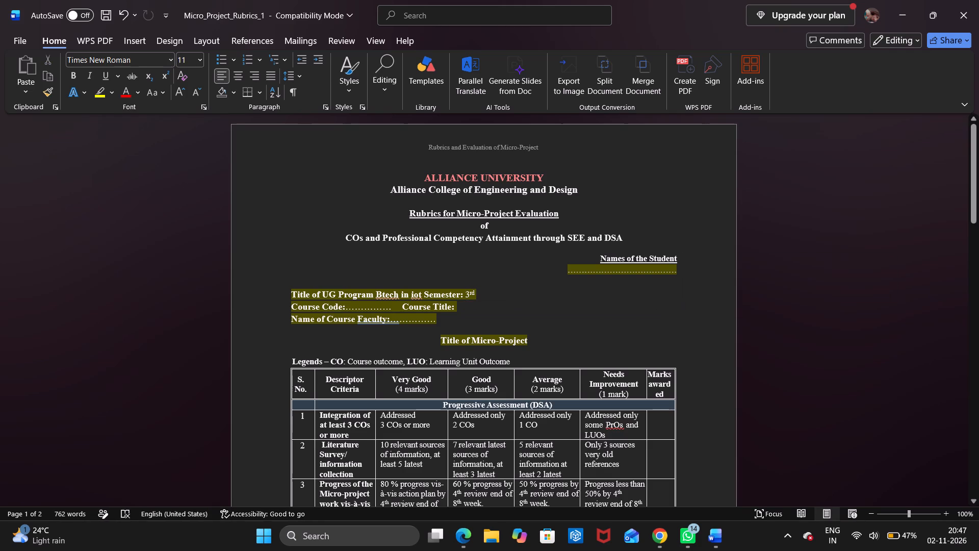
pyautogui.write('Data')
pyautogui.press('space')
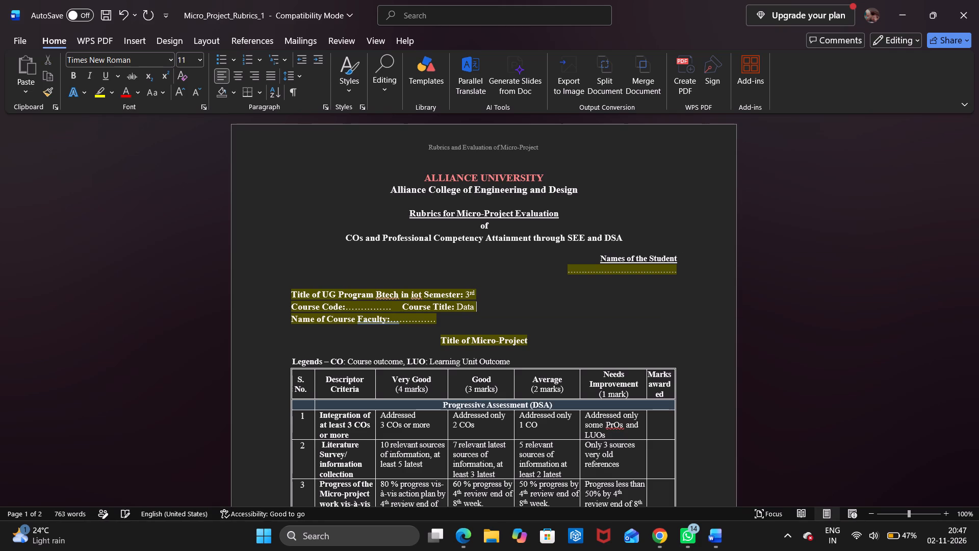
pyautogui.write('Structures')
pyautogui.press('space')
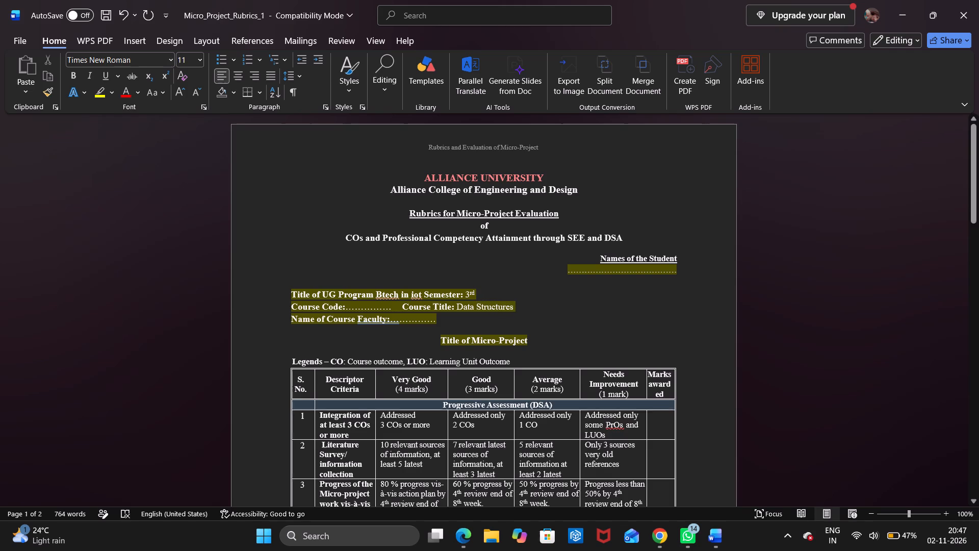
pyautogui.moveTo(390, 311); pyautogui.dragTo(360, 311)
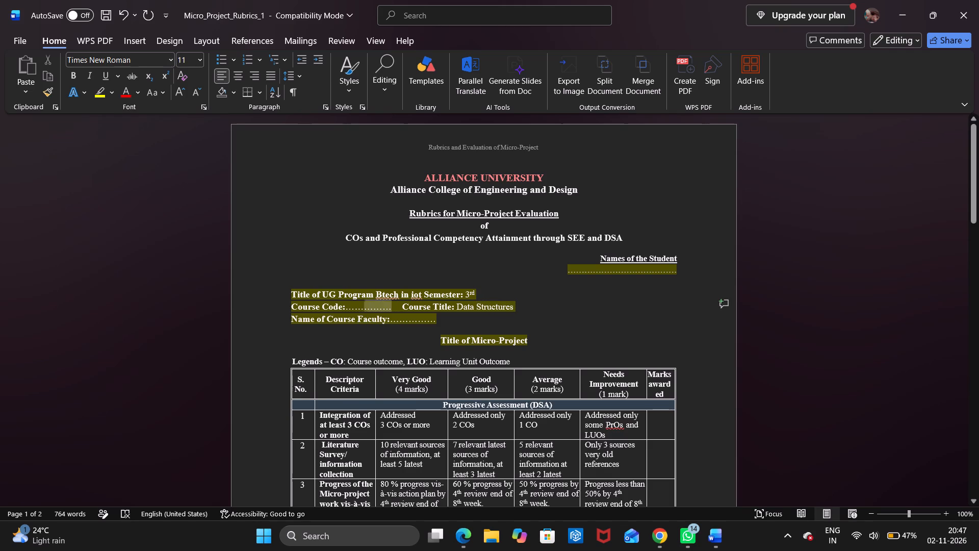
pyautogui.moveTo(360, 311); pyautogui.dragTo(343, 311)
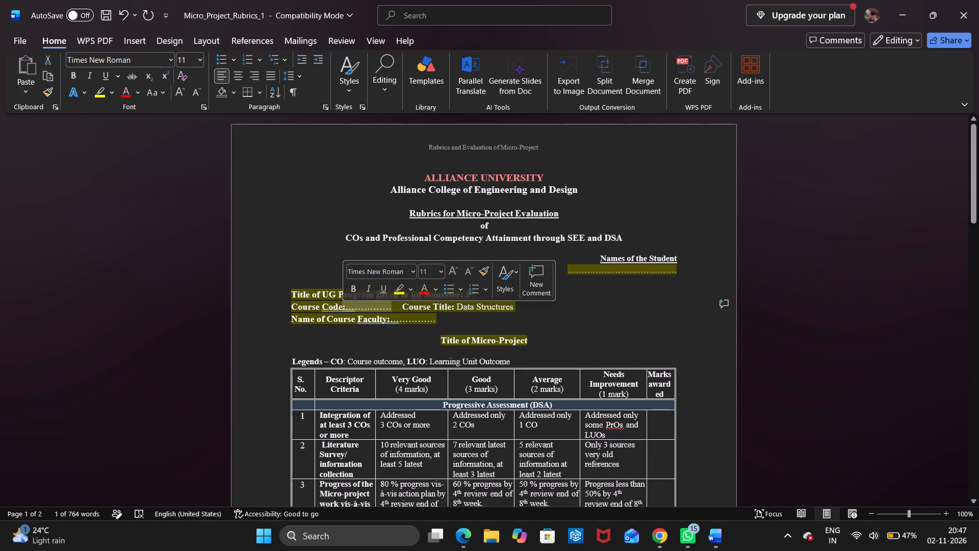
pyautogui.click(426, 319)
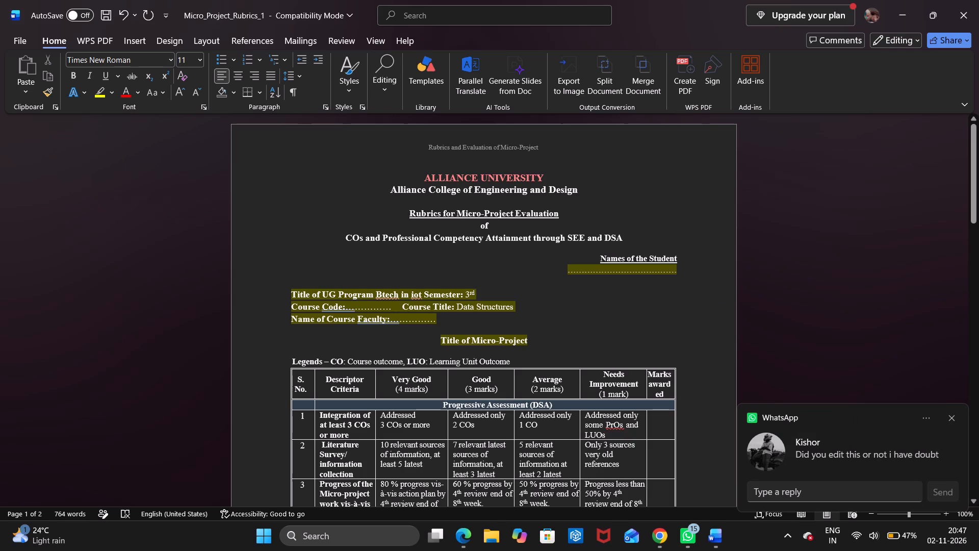
# Start a quick reply to the incoming WhatsApp message from its notification.
pyautogui.click(790, 495)
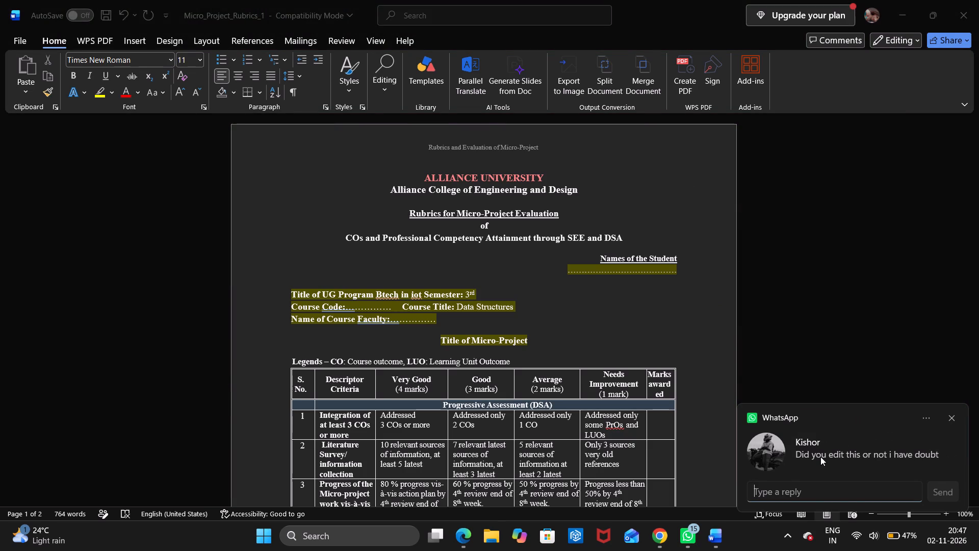
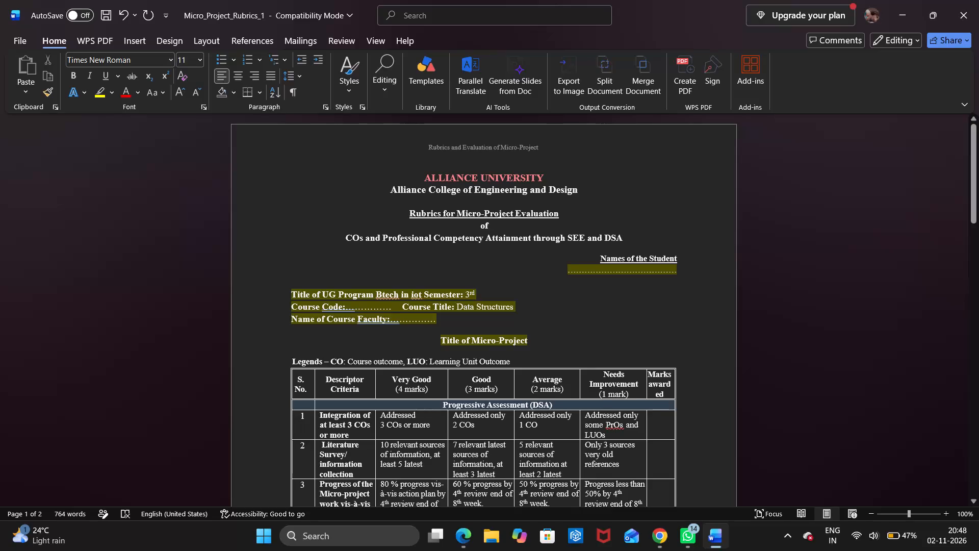
# Replace the dotted placeholder after "Name of Course Faculty:" with the course faculty's name, starting with the title "Dr".
pyautogui.moveTo(439, 319); pyautogui.dragTo(400, 324)
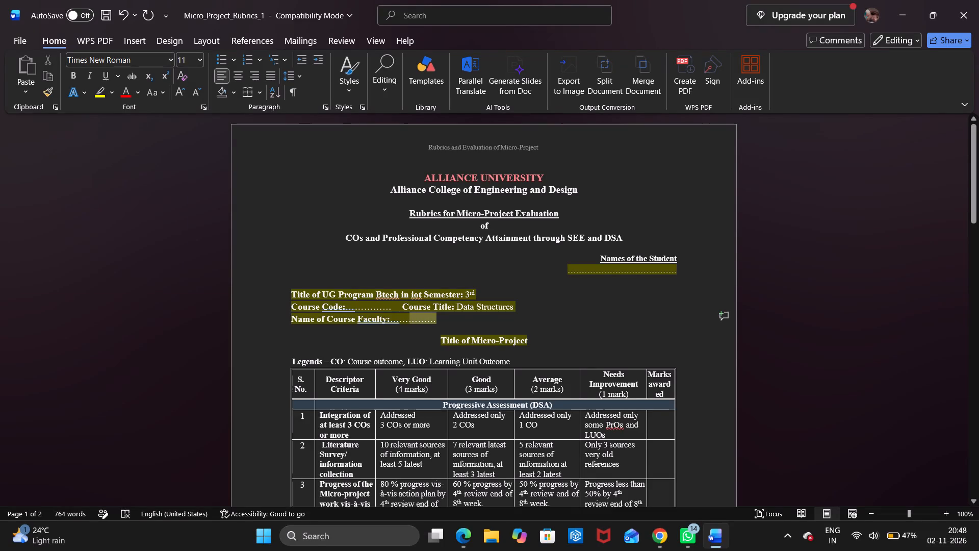
pyautogui.moveTo(400, 324); pyautogui.dragTo(393, 323)
pyautogui.press('BackSpace')
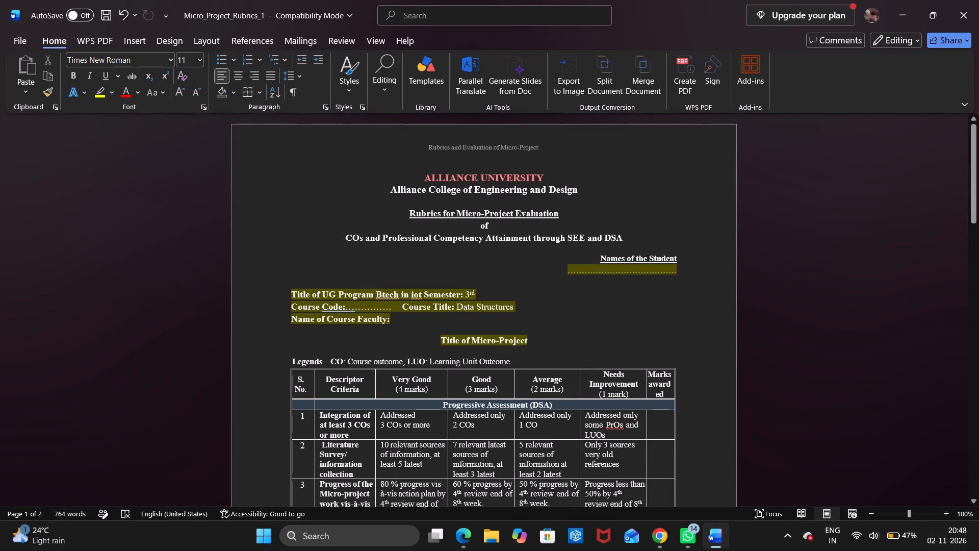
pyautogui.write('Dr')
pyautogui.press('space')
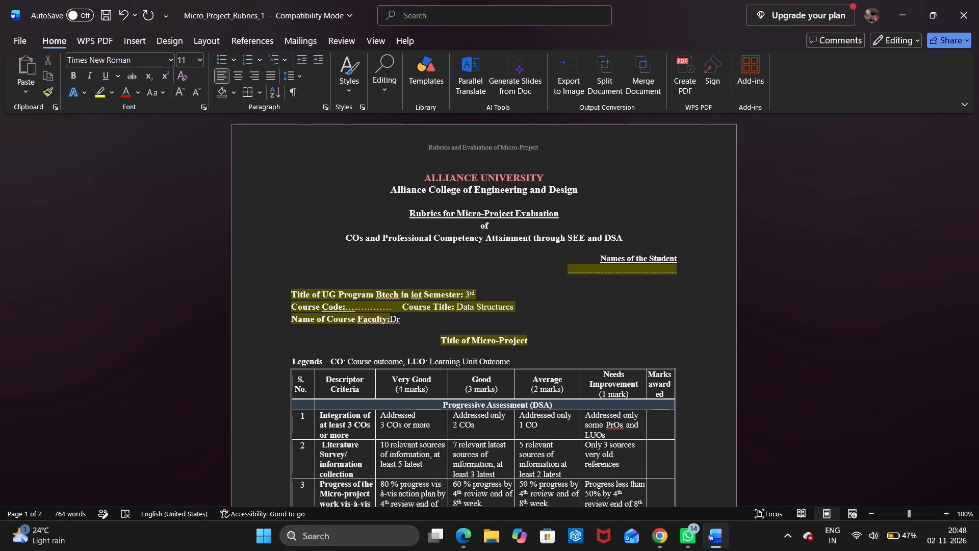
# Complete the course faculty's name after "Dr" in the Name of Course Faculty field.
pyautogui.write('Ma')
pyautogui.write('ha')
# Widen the gap between "Btech in iot" and "Semester:" on the UG program line with extra spaces.
pyautogui.click(425, 292)
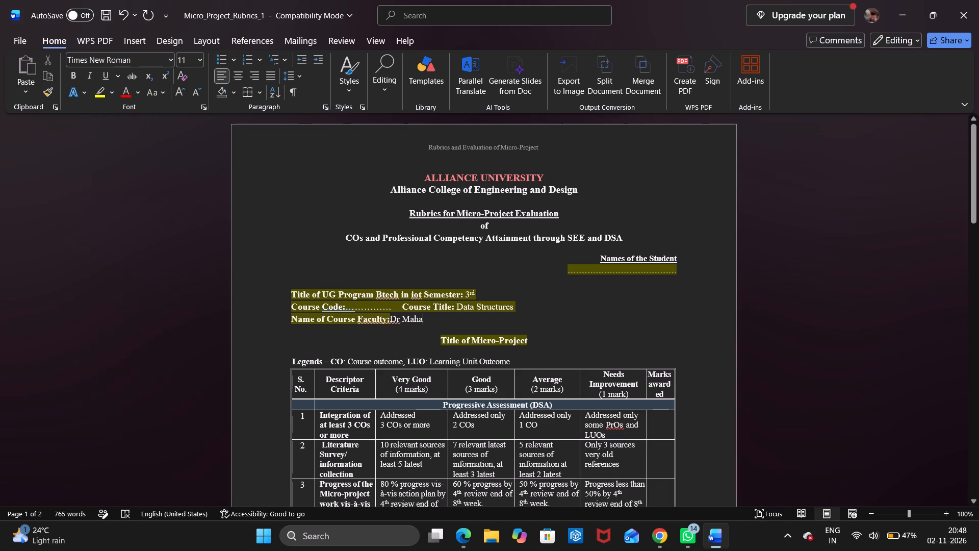
pyautogui.press('space')
pyautogui.press('space')
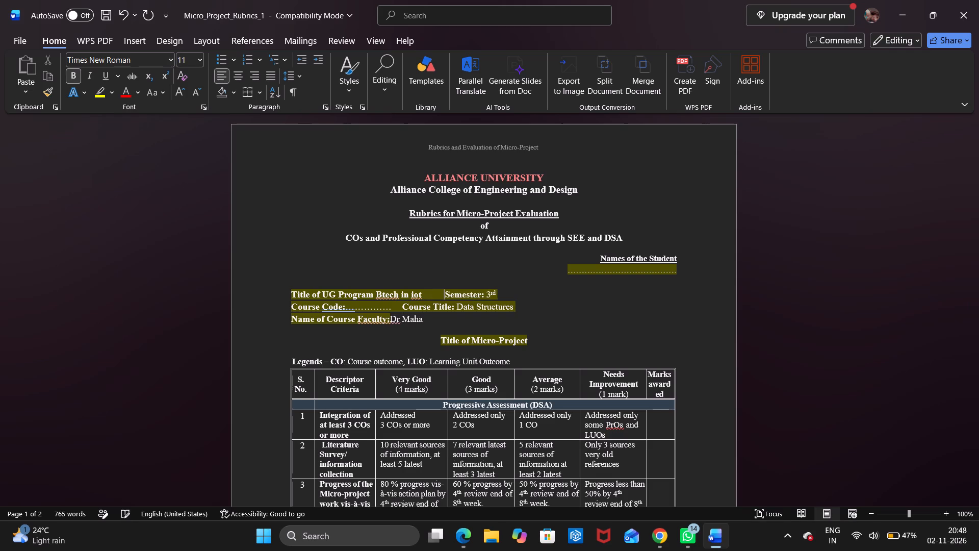
# Replace the dotted placeholder under "Names of the Student" with the student's name on a new line.
pyautogui.scroll(-1, 473, 356)
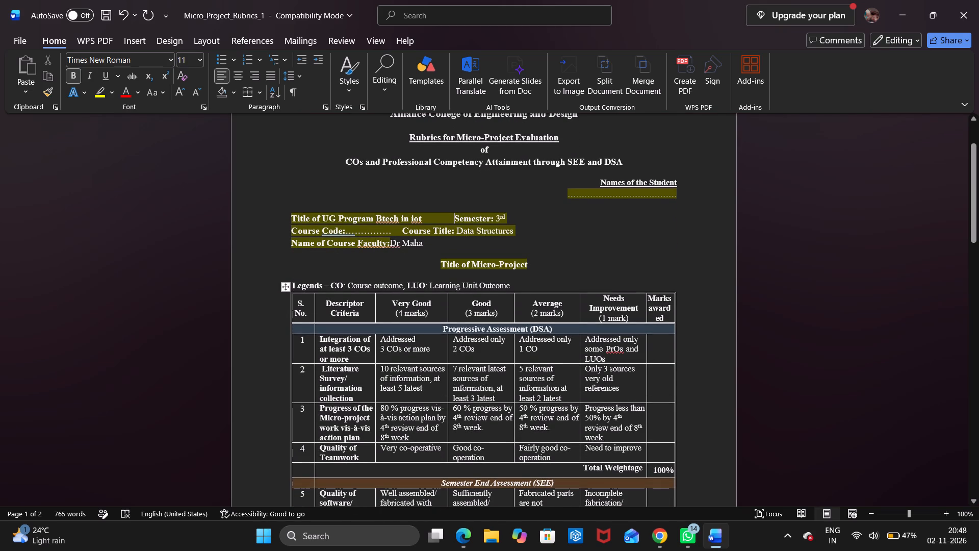
pyautogui.moveTo(568, 197); pyautogui.dragTo(674, 204)
pyautogui.press('BackSpace')
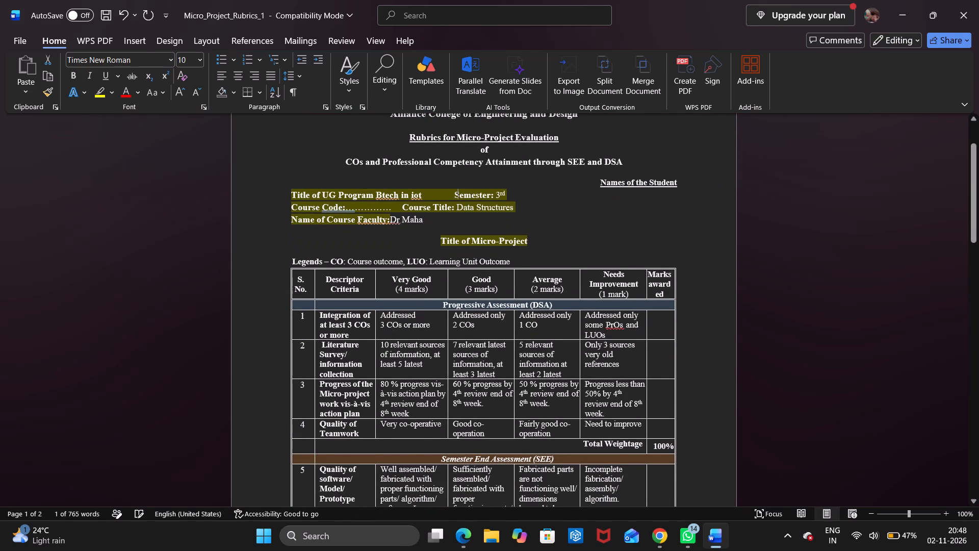
pyautogui.click(682, 186)
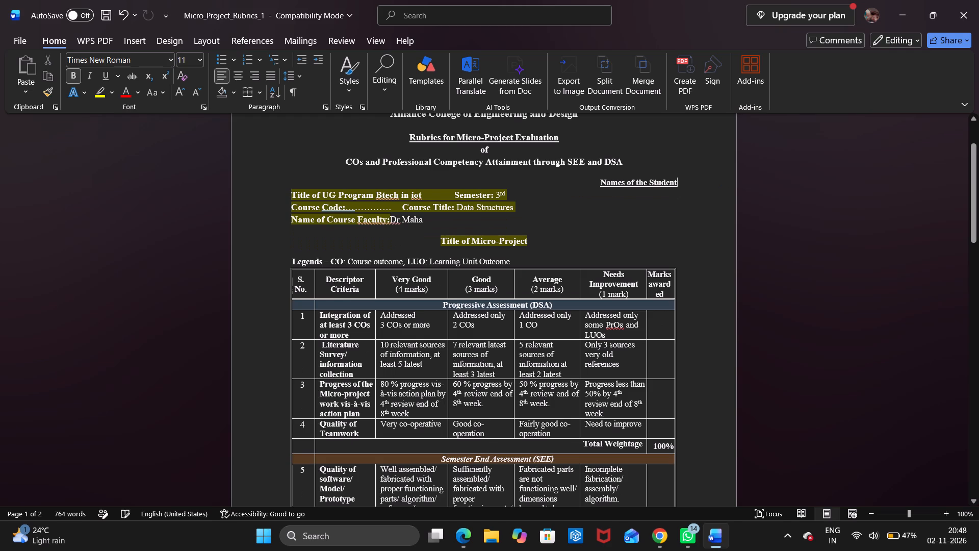
pyautogui.press('Return')
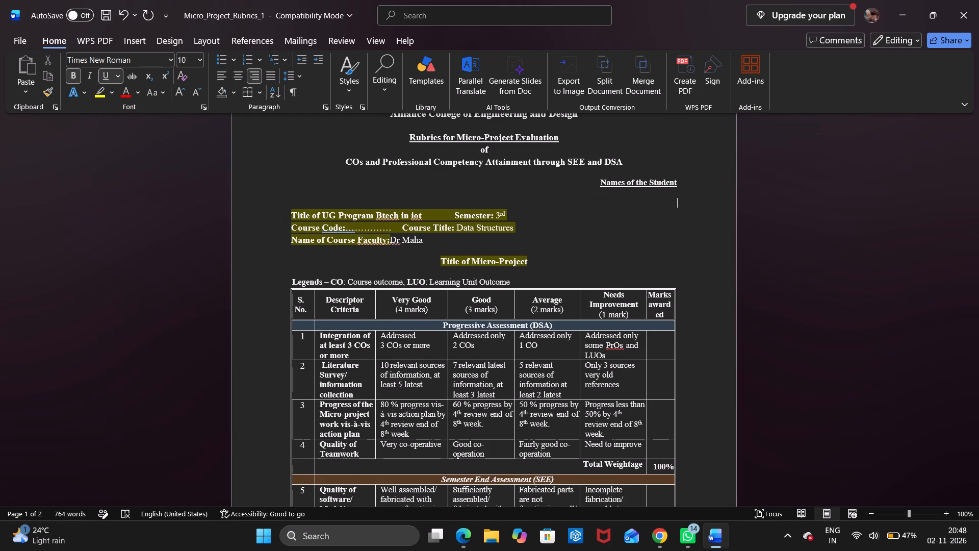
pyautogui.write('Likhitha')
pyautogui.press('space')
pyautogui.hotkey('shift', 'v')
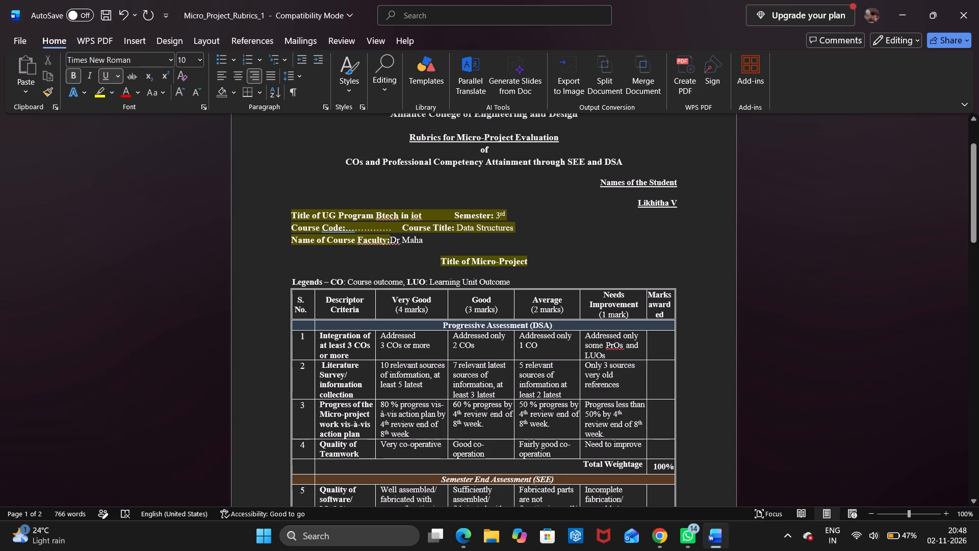
# Delete the dotted placeholder after "Course Code:".
pyautogui.scroll(-1, 630, 253)
pyautogui.scroll(1, 630, 253)
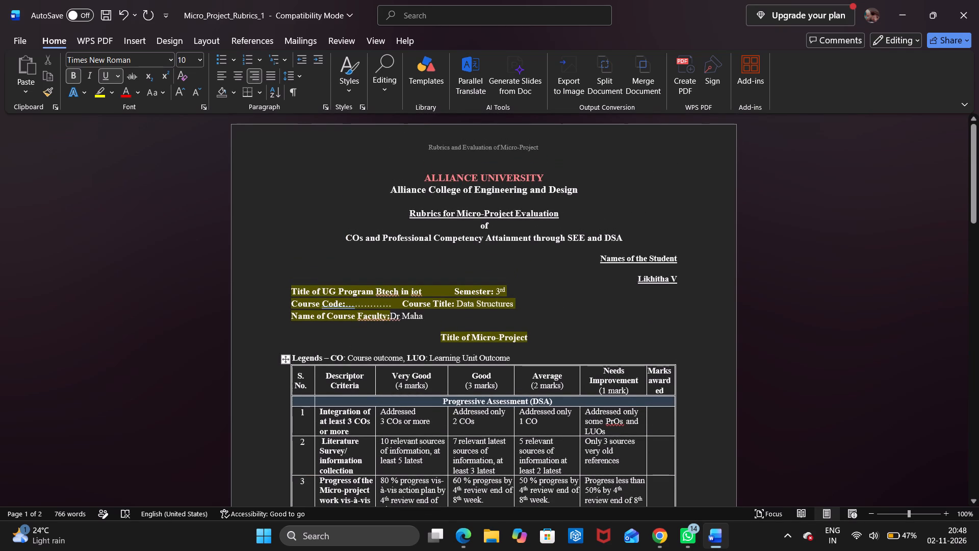
pyautogui.moveTo(346, 304); pyautogui.dragTo(393, 305)
pyautogui.press('BackSpace')
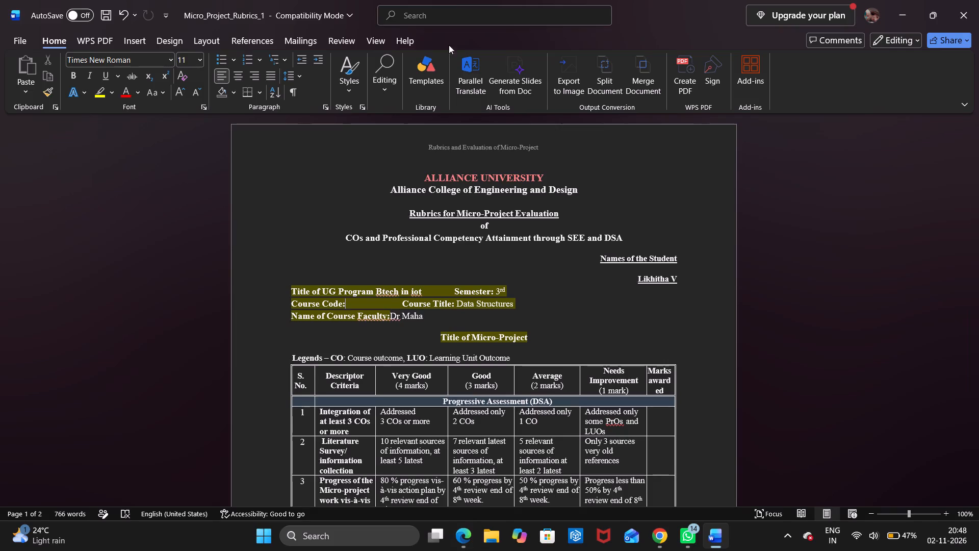
# Switch to Microsoft Edge and open a new tab.
pyautogui.click(465, 544)
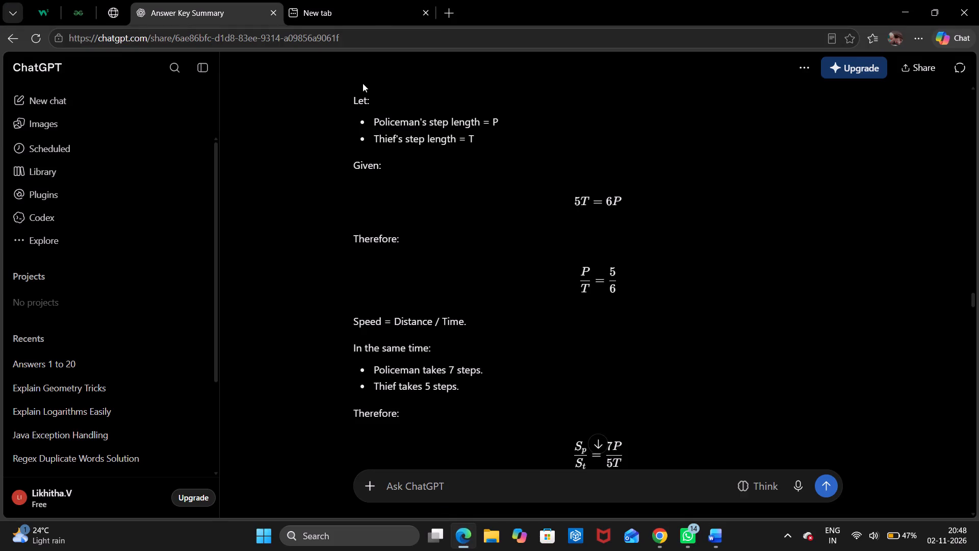
pyautogui.click(454, 11)
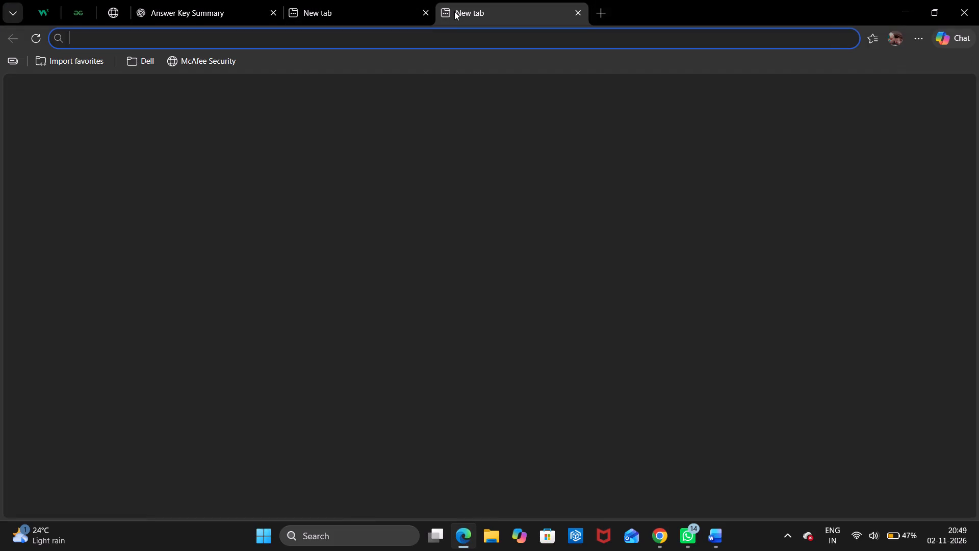
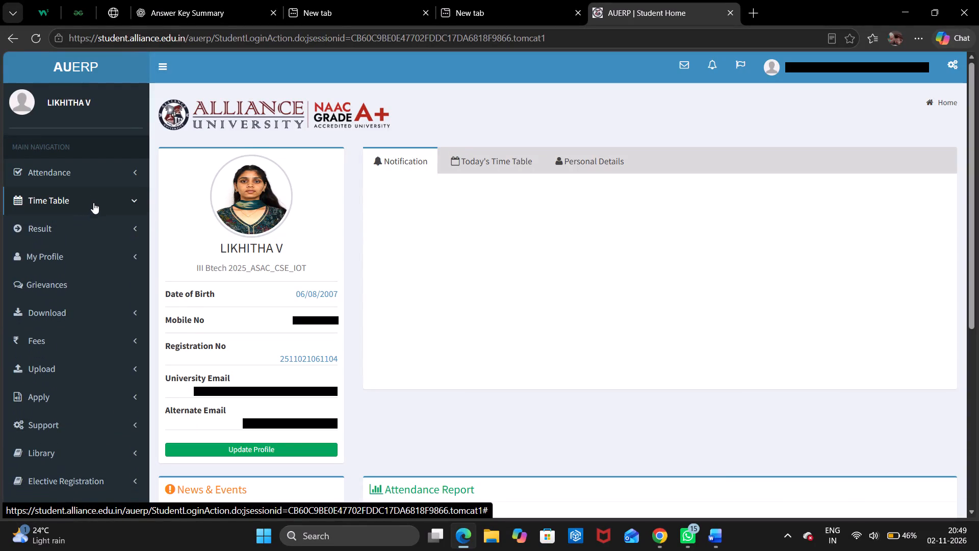
# Open the student time table's 2:10p DS session on 2 November and copy the Data Structures course code.
pyautogui.click(95, 198)
pyautogui.click(98, 220)
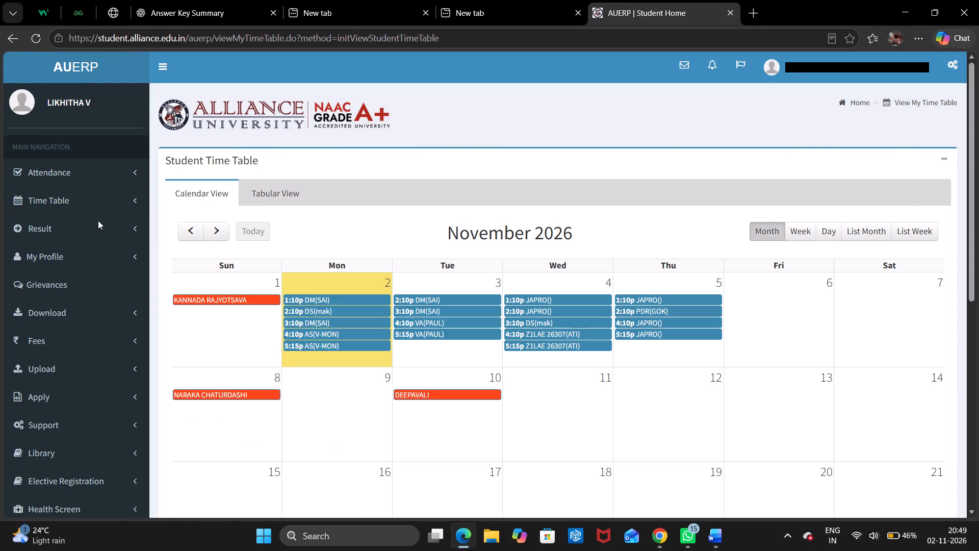
pyautogui.click(325, 310)
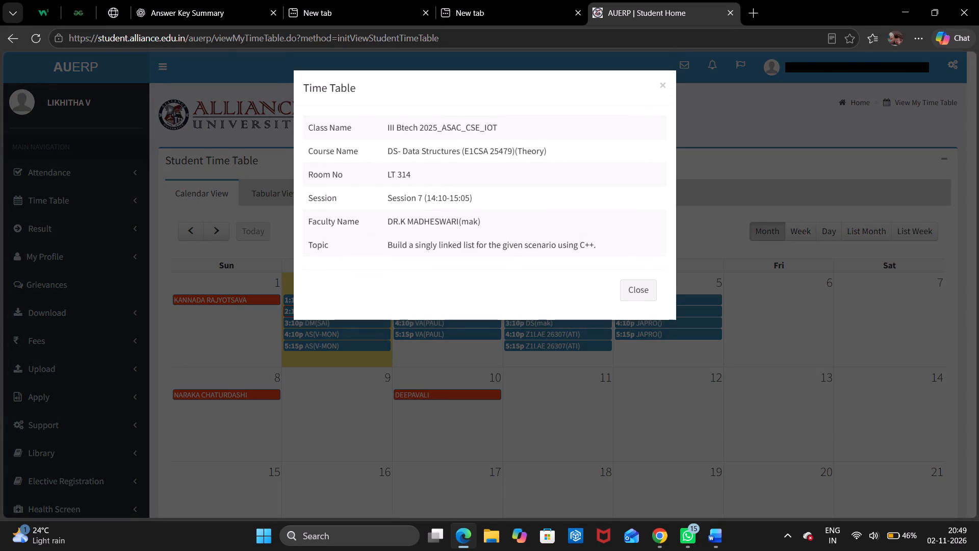
pyautogui.moveTo(514, 151); pyautogui.dragTo(490, 153)
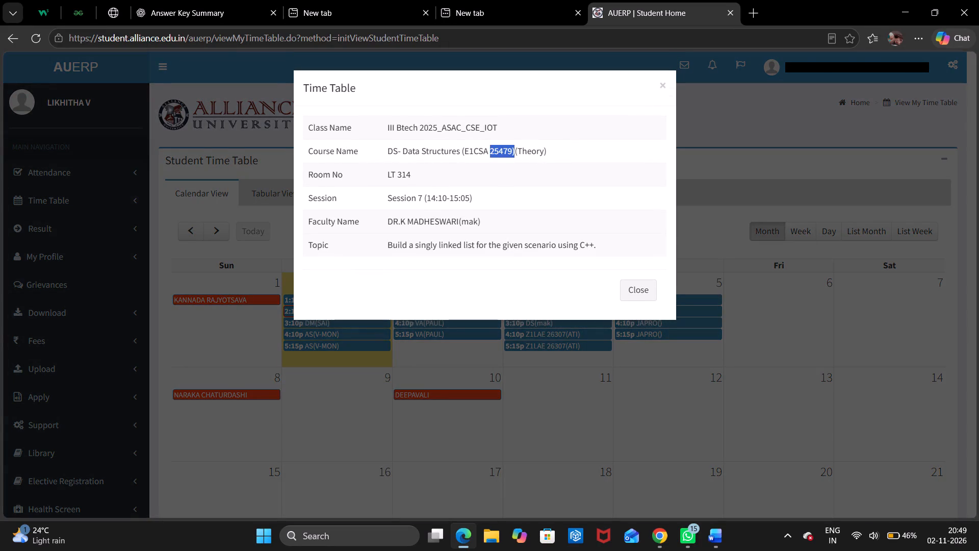
pyautogui.moveTo(490, 153); pyautogui.dragTo(464, 154)
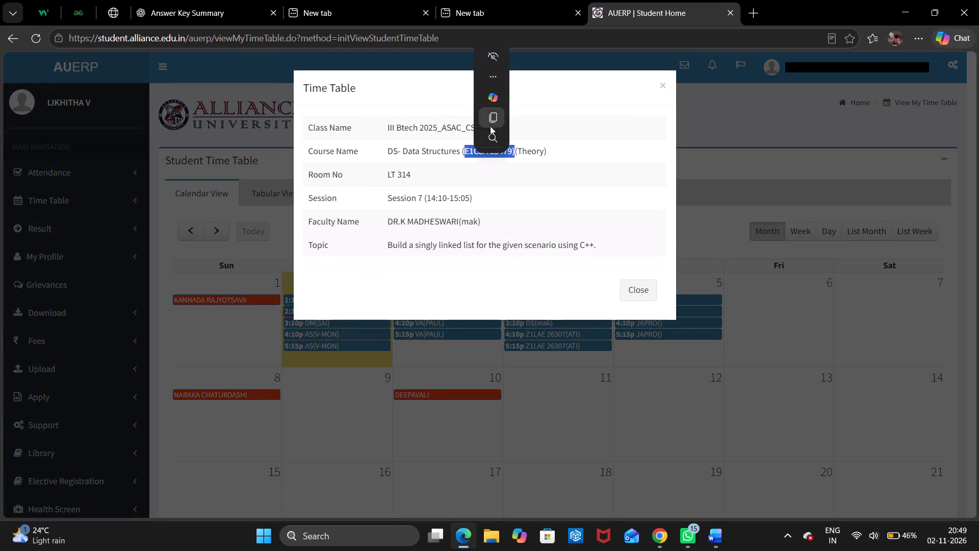
pyautogui.click(499, 117)
# Switch to Word and paste the course code after "Course Code:", trimming the stray closing bracket so it reads E1CSA 25479.
pyautogui.click(723, 535)
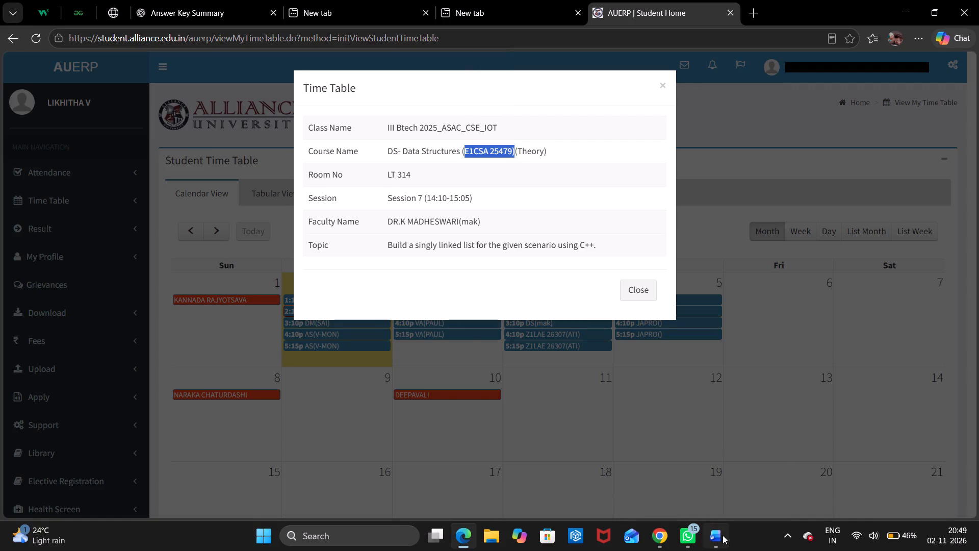
pyautogui.click(353, 305)
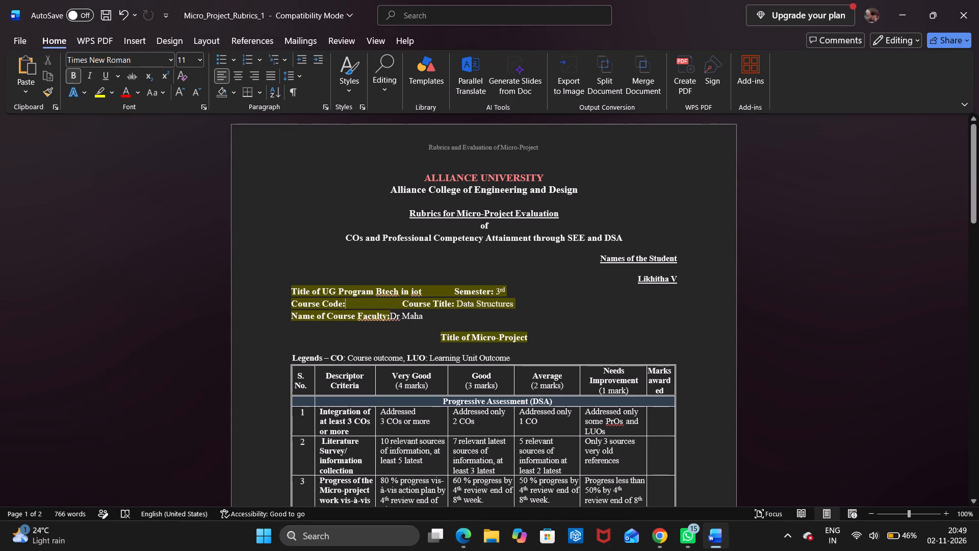
pyautogui.hotkey('ctrl', 'v')
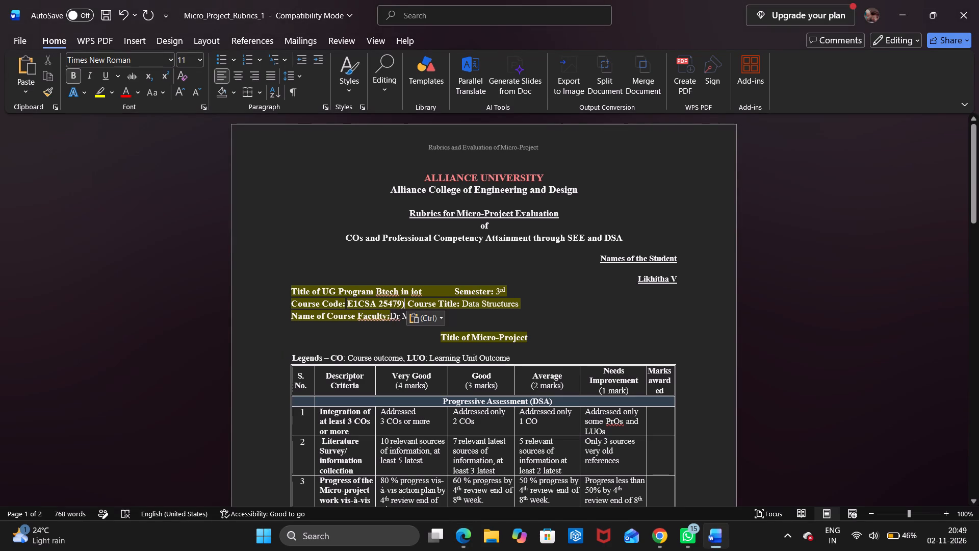
pyautogui.moveTo(410, 300); pyautogui.dragTo(405, 300)
pyautogui.click(405, 300)
pyautogui.press('BackSpace')
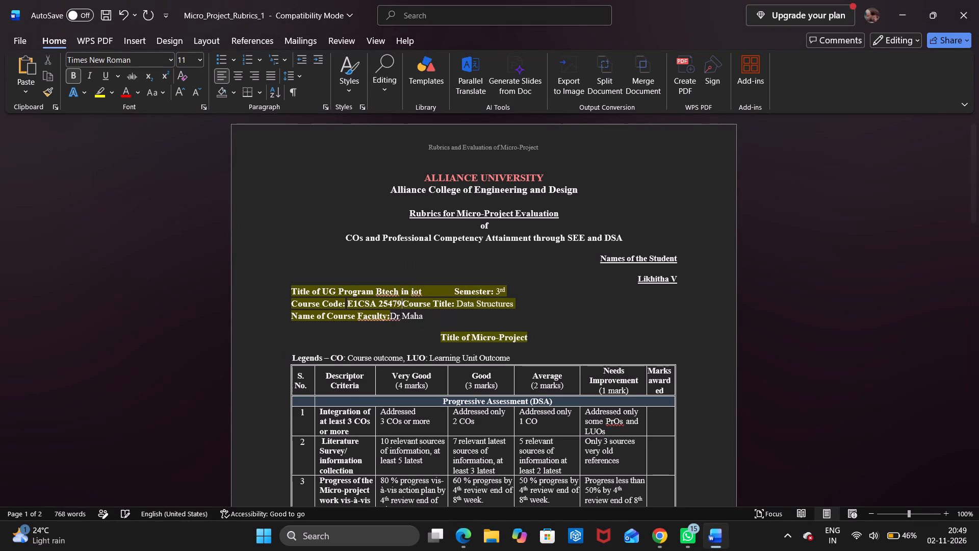
# Add four spaces between the course code and "Course Title:".
pyautogui.press('space')
pyautogui.press('space')
pyautogui.press('space')
pyautogui.press('space')
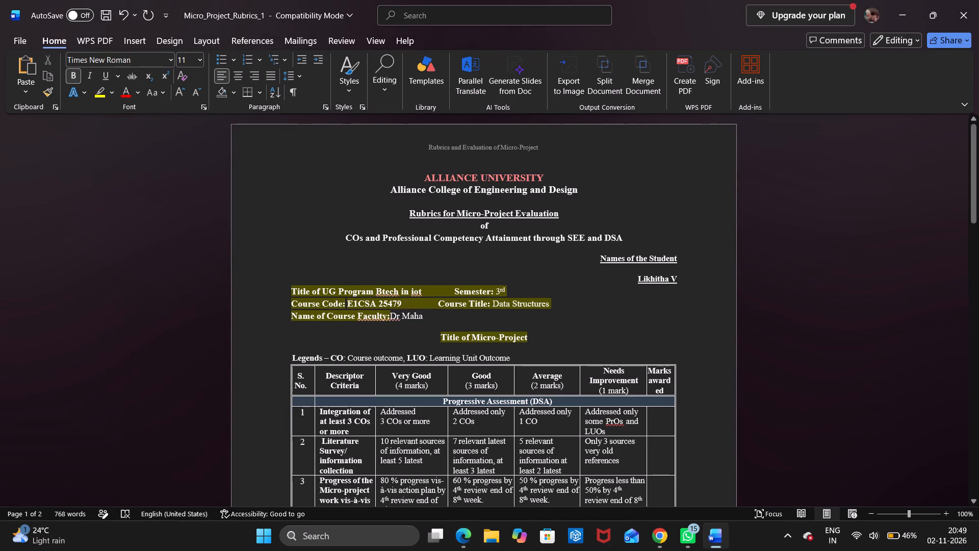
# Delete the existing name after "Name of Course Faculty:".
pyautogui.click(424, 317)
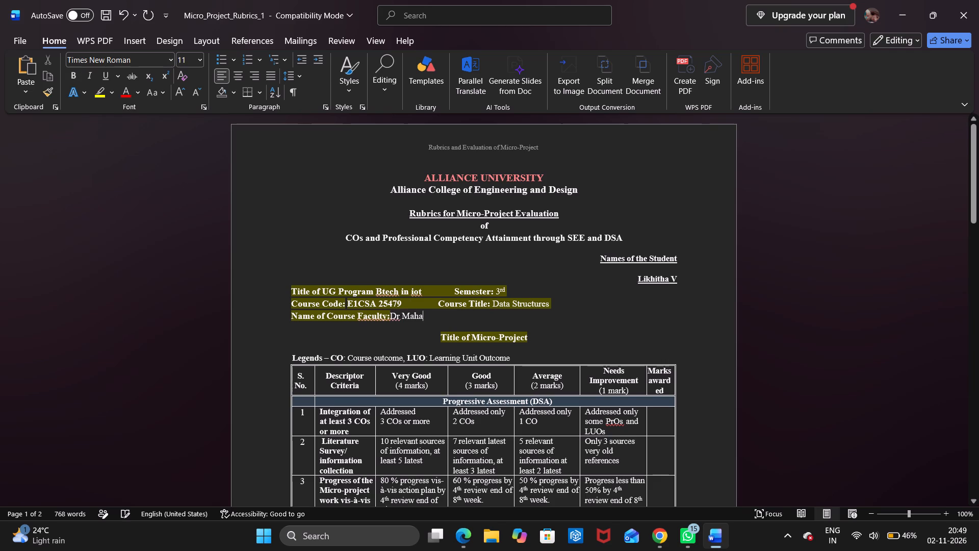
pyautogui.click(424, 317)
pyautogui.moveTo(424, 317); pyautogui.dragTo(393, 314)
pyautogui.press('BackSpace')
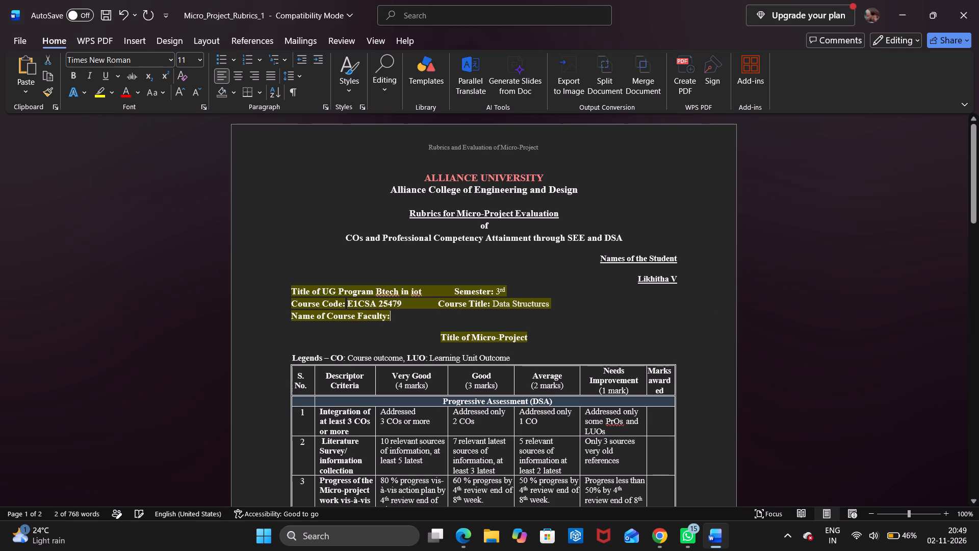
# Copy the faculty name, without its bracketed initials, from the time table entry in Edge into Word after "Name of Course Faculty:".
pyautogui.click(708, 536)
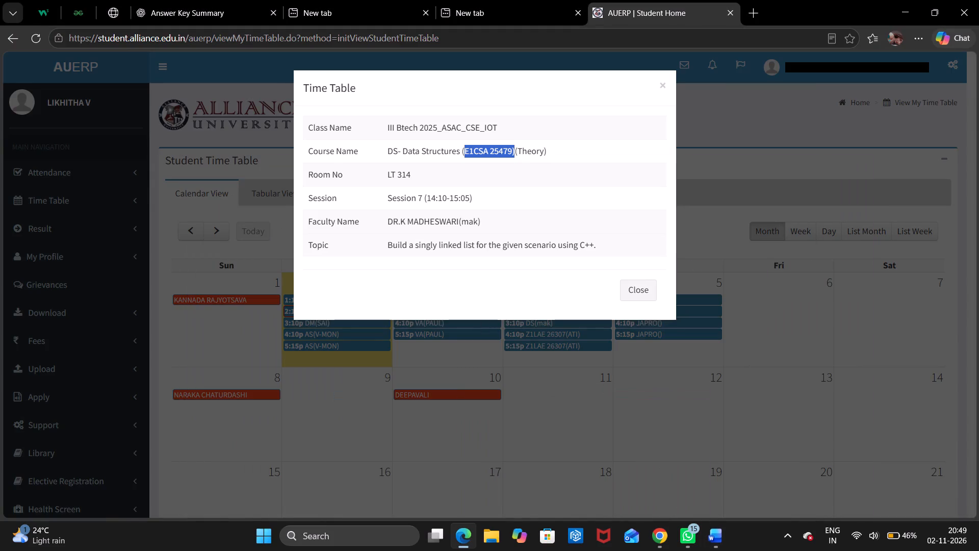
pyautogui.click(387, 220)
pyautogui.moveTo(388, 220); pyautogui.dragTo(458, 218)
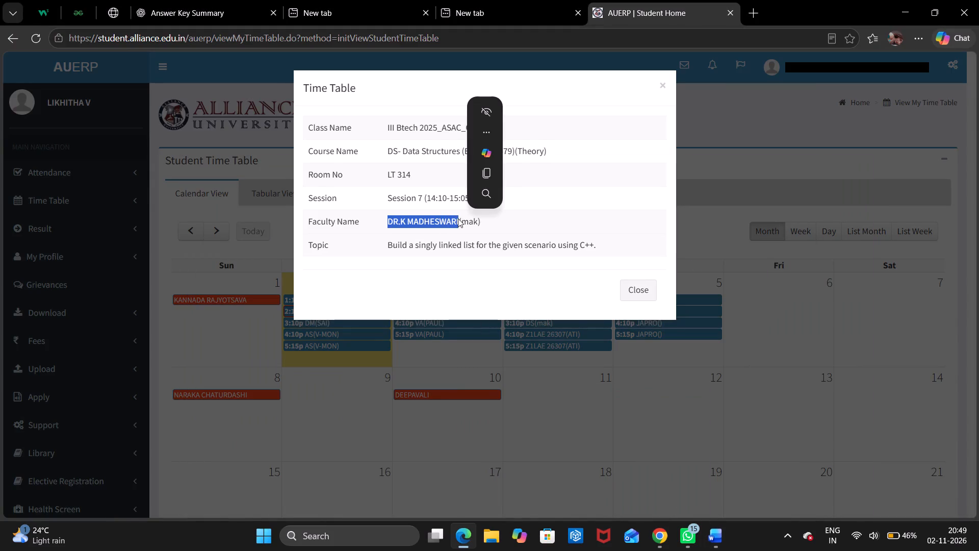
pyautogui.click(489, 176)
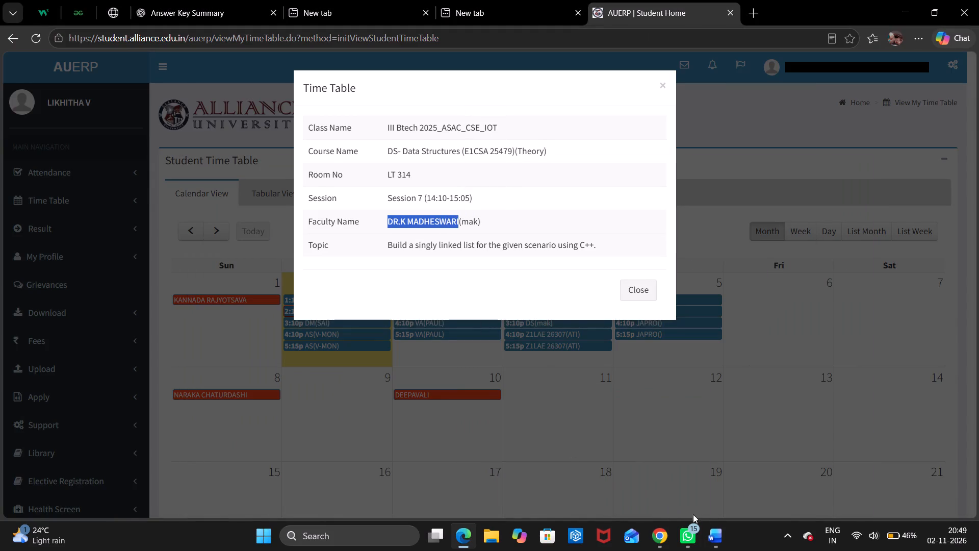
pyautogui.click(712, 534)
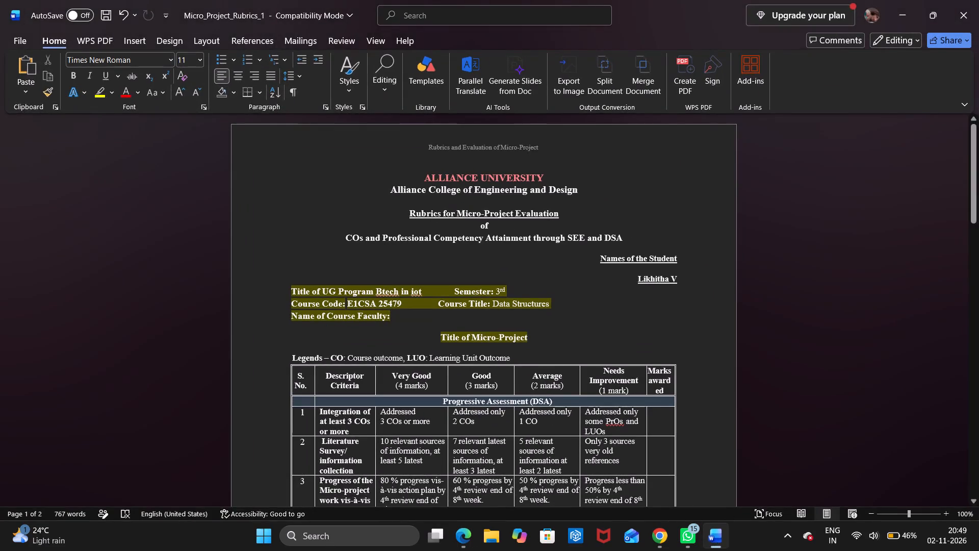
pyautogui.click(407, 317)
pyautogui.hotkey('ctrl', 'v')
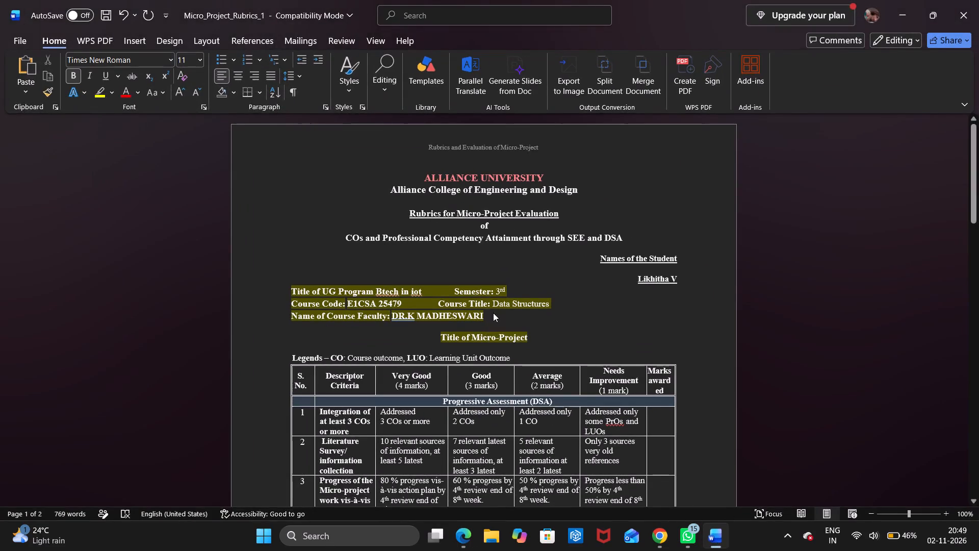
# Delete the "Title of Micro-Project" line above the Legends line.
pyautogui.moveTo(528, 335); pyautogui.dragTo(526, 335)
pyautogui.moveTo(526, 335); pyautogui.dragTo(448, 340)
pyautogui.press('BackSpace')
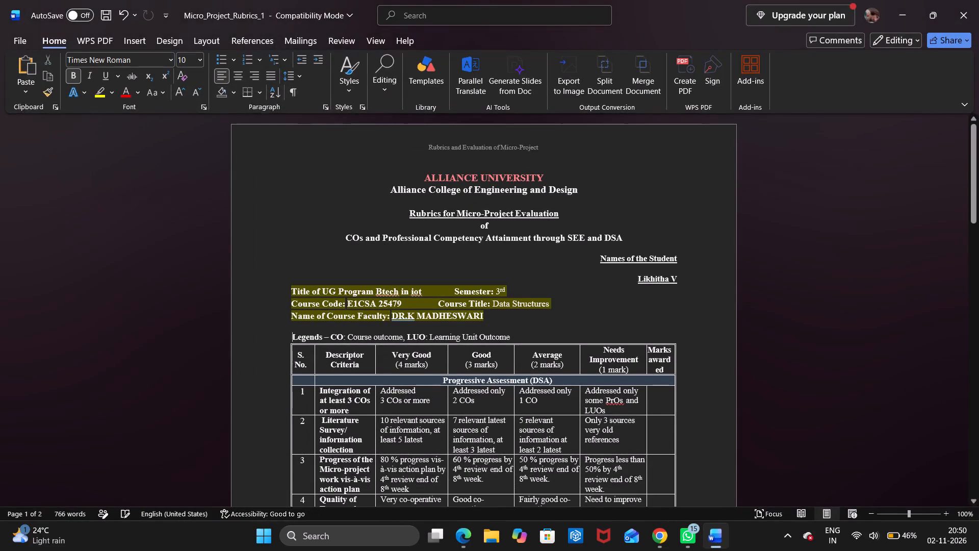
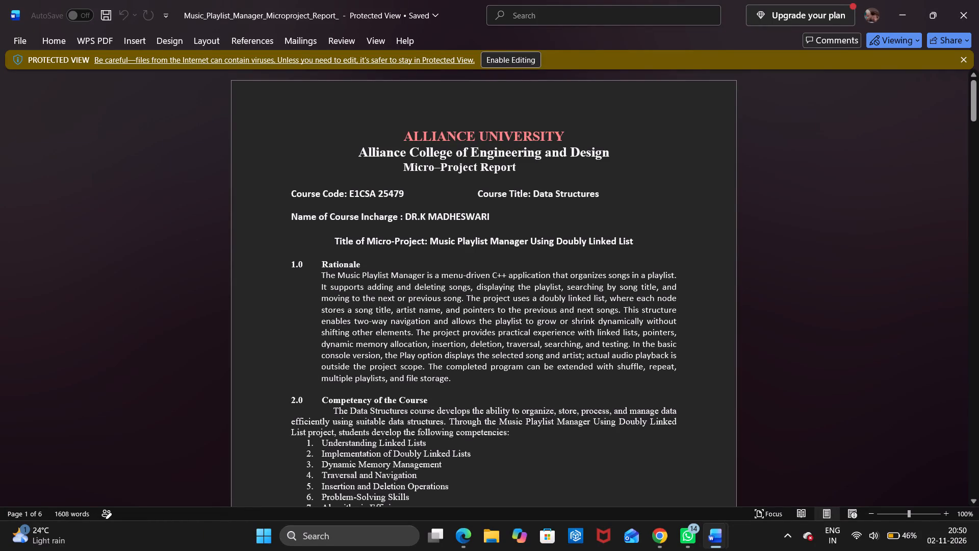
# Copy ": Music Playlist Manager Using Doubly Linked List" from the micro-project report onto a new line below the rubrics document's faculty line.
pyautogui.moveTo(394, 239); pyautogui.dragTo(399, 239)
pyautogui.click(408, 250)
pyautogui.moveTo(428, 237); pyautogui.dragTo(642, 252)
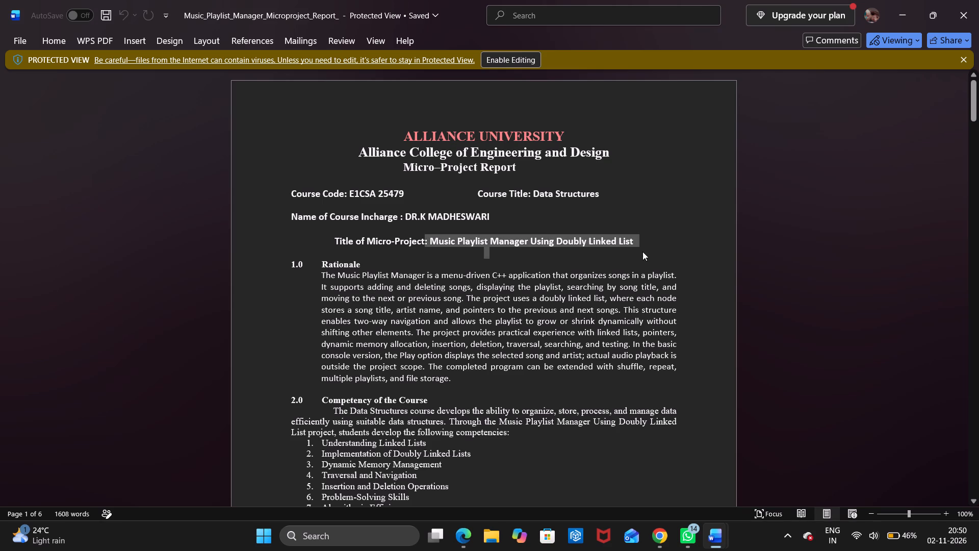
pyautogui.hotkey('ctrl', 'c')
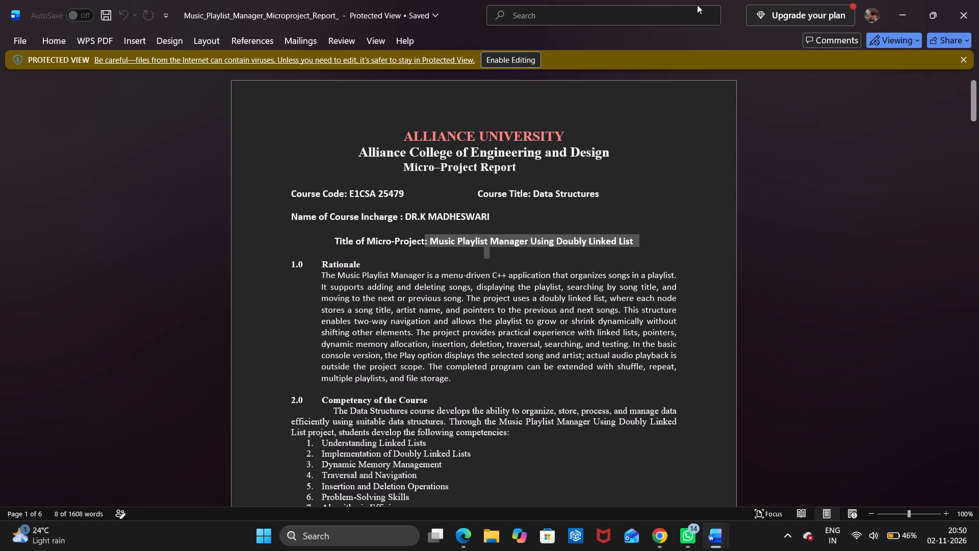
pyautogui.click(916, 11)
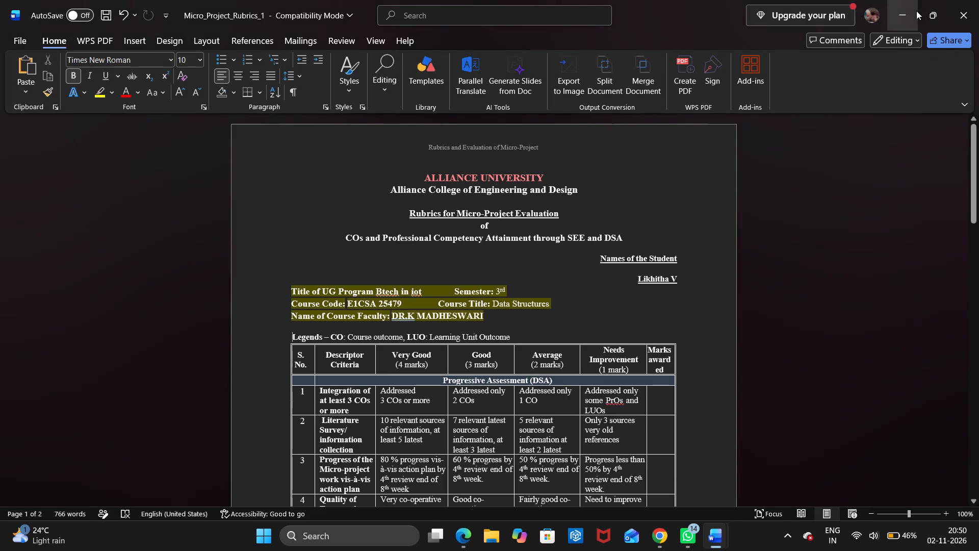
pyautogui.click(511, 317)
pyautogui.press('Return')
pyautogui.hotkey('ctrl', 'v')
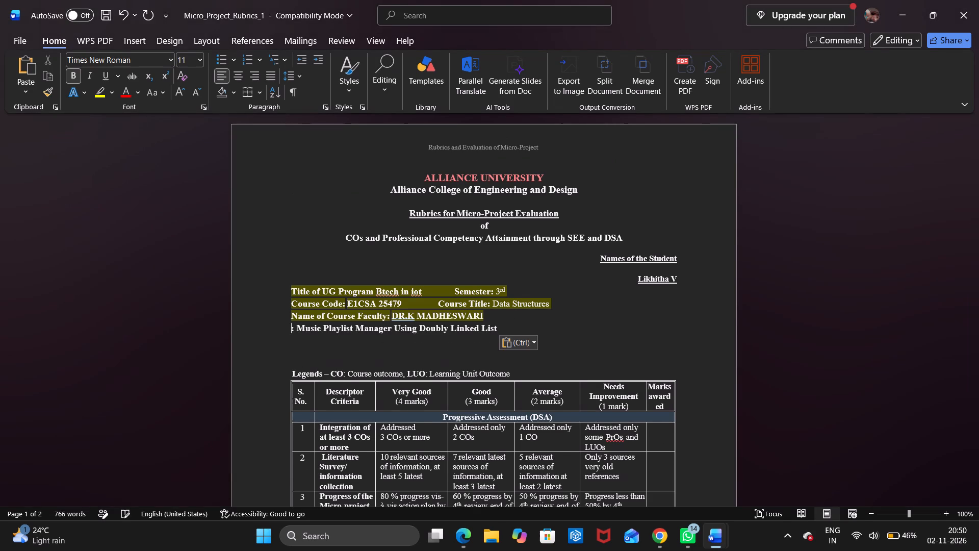
# Insert the label text "Title of micro" before the colon on the Music Playlist Manager line.
pyautogui.click(290, 332)
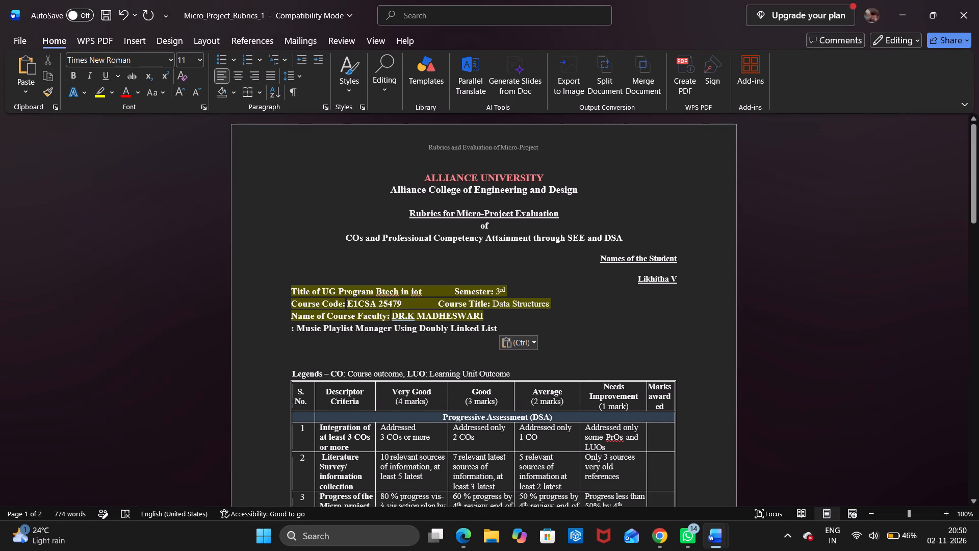
pyautogui.click(290, 331)
pyautogui.write('Tit')
pyautogui.write('le')
pyautogui.press('space')
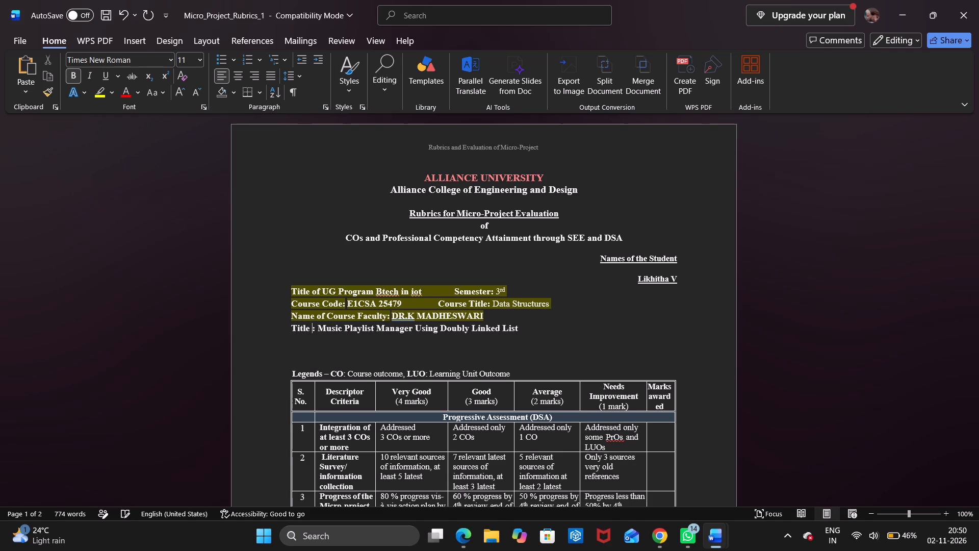
pyautogui.write('of')
pyautogui.press('space')
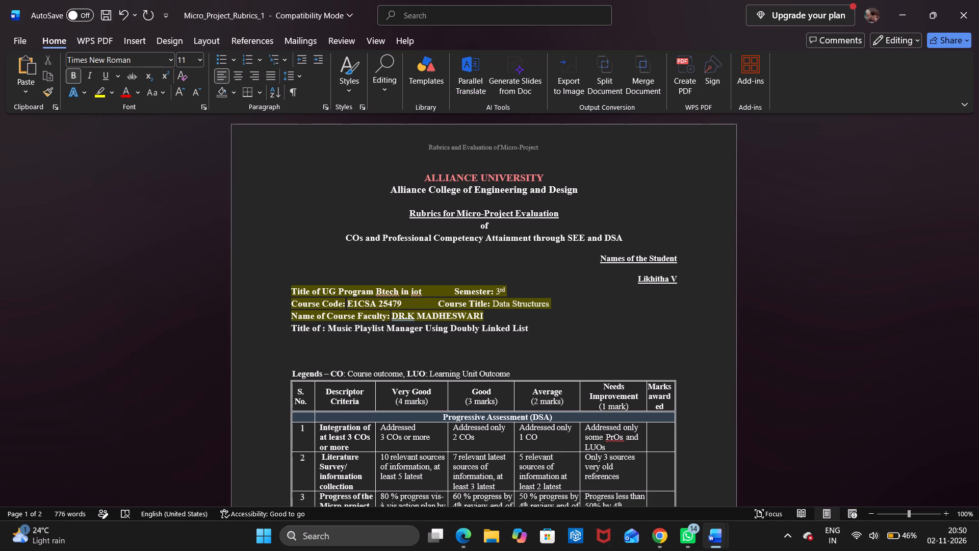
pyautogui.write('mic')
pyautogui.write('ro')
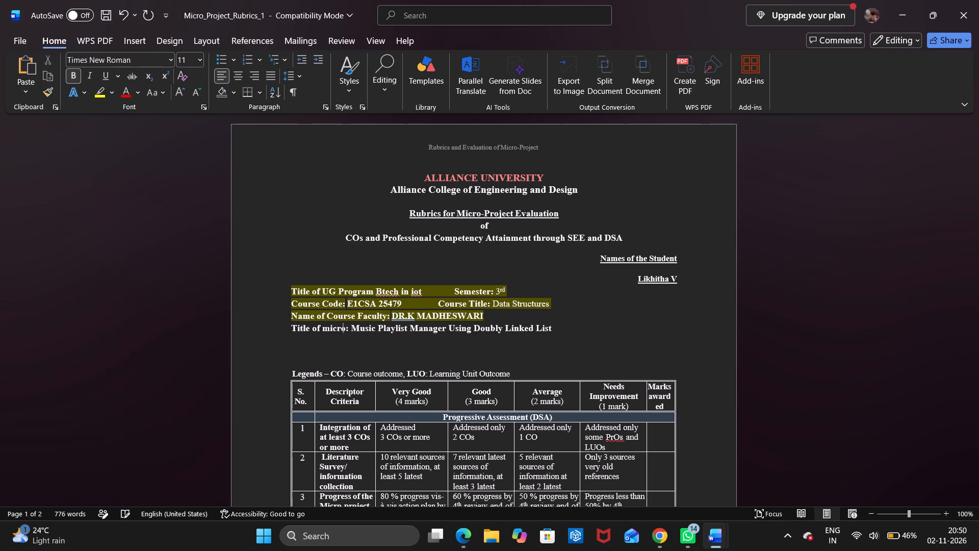
# Complete the label before the Music Playlist Manager title by adding "project", so it reads "Title of microproject".
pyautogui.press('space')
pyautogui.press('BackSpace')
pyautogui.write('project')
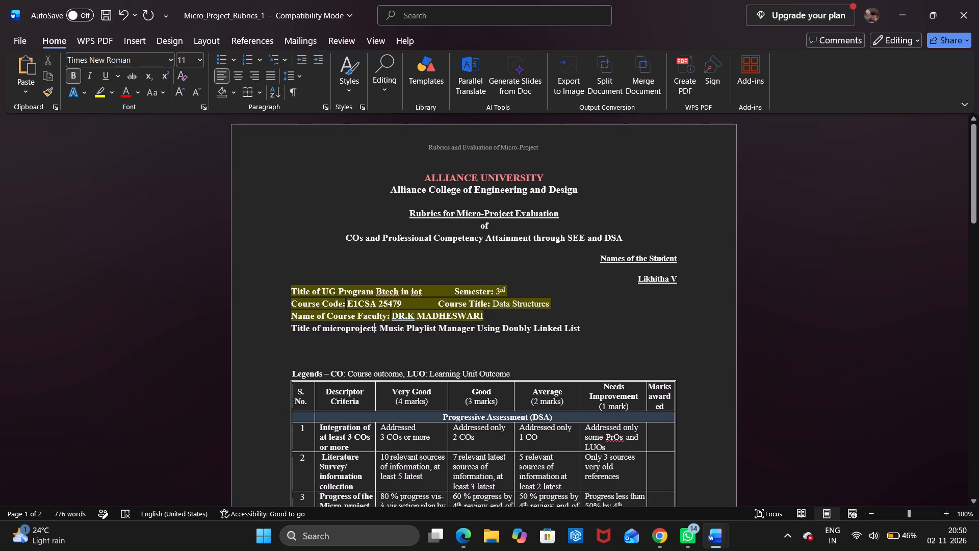
# Indent the "Title of microproject" line with 16 leading spaces so it sits nearer the page's centre.
pyautogui.click(287, 325)
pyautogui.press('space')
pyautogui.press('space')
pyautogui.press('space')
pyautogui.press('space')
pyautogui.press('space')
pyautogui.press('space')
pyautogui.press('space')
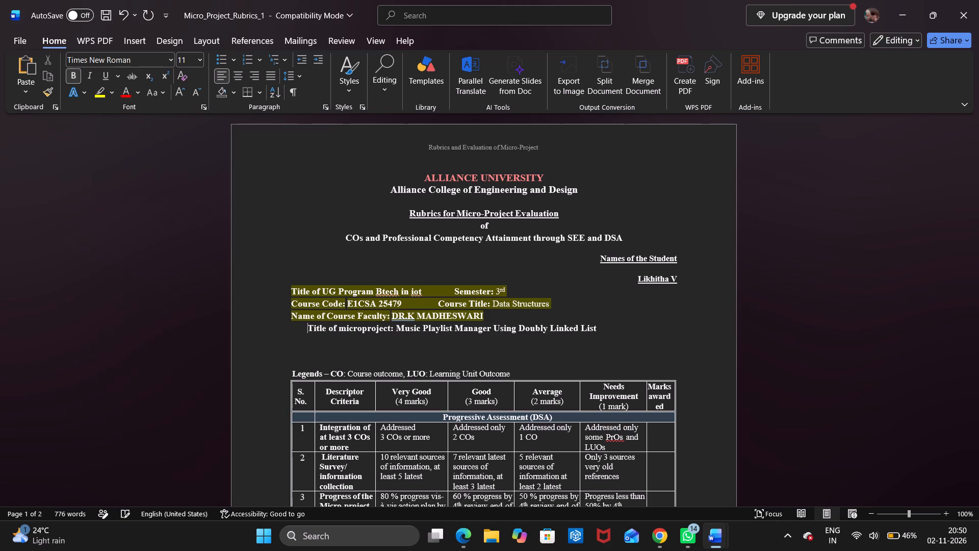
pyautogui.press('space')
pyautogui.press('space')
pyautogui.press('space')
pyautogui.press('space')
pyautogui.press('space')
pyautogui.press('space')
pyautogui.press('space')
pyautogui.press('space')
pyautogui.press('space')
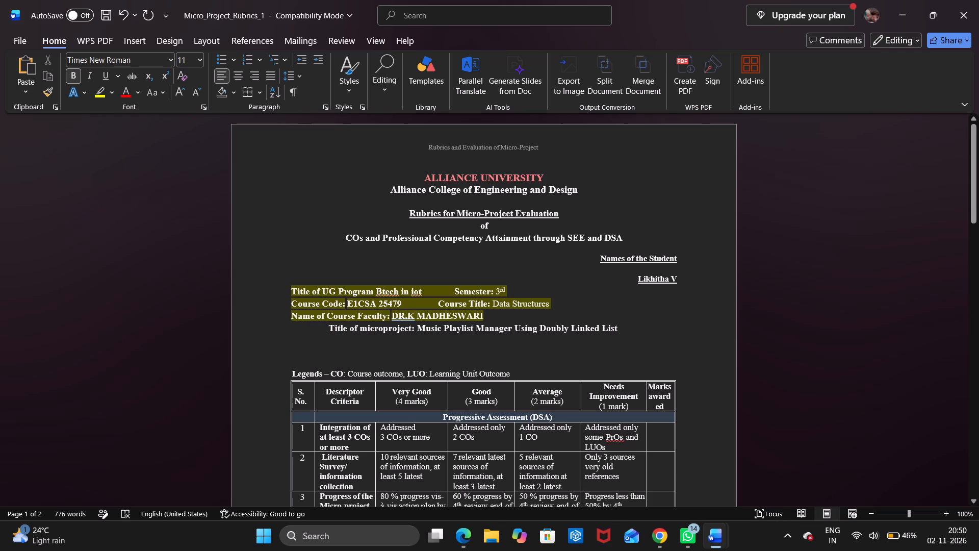
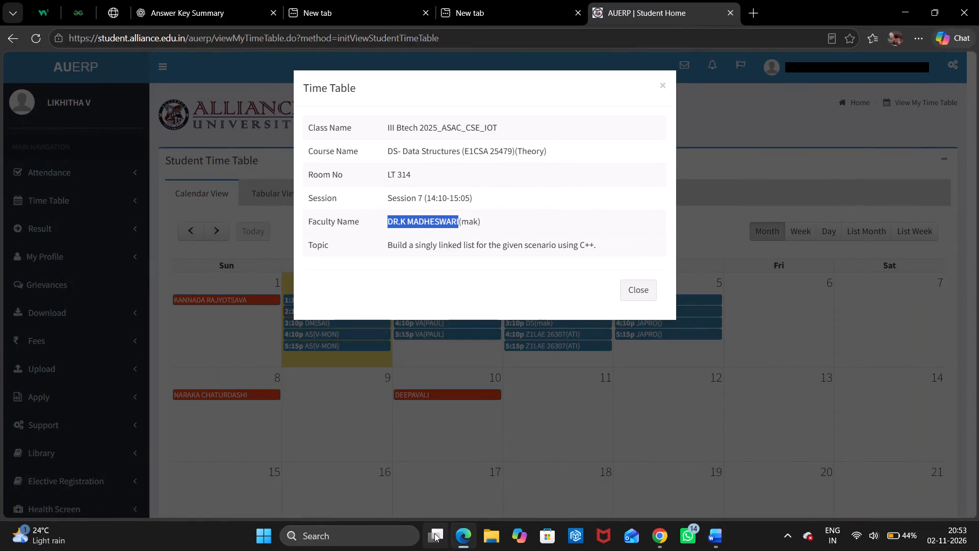
# Close the time table entry's details and look over the November 2026 student time table.
pyautogui.click(683, 375)
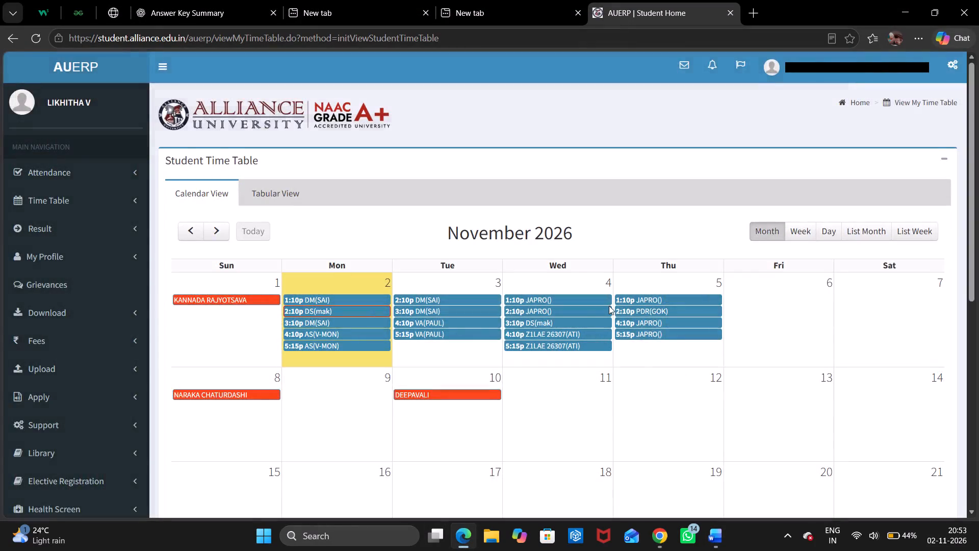
pyautogui.scroll(-1, 606, 290)
pyautogui.scroll(2, 606, 290)
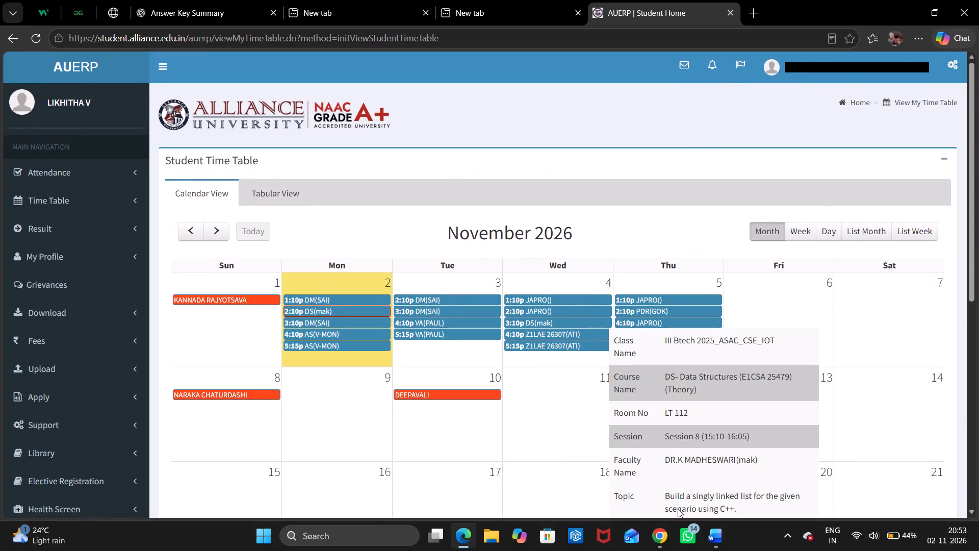
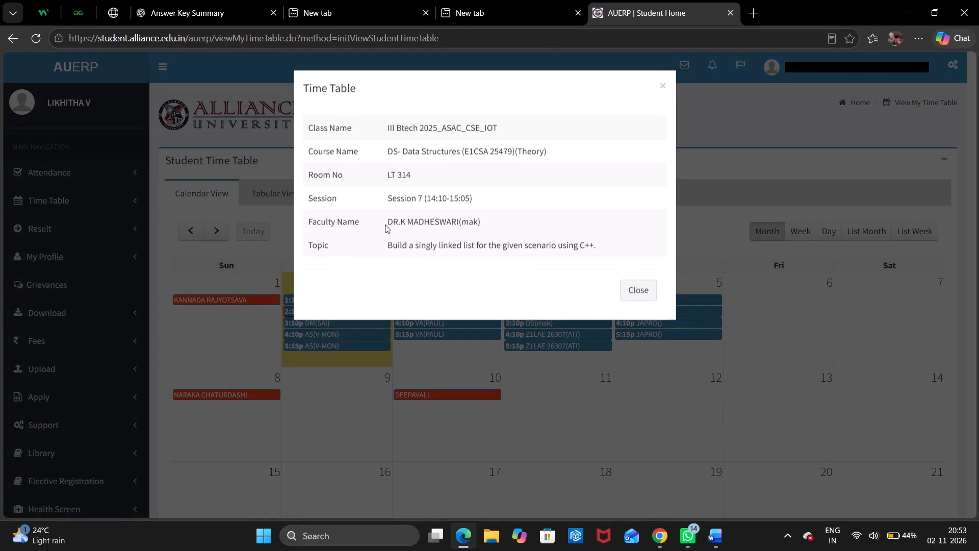
# Copy the faculty member's name, without the bracketed code, from the Data Structures class details in the student portal's timetable.
pyautogui.moveTo(388, 221); pyautogui.dragTo(455, 217)
pyautogui.click(455, 217)
pyautogui.moveTo(456, 220); pyautogui.dragTo(448, 222)
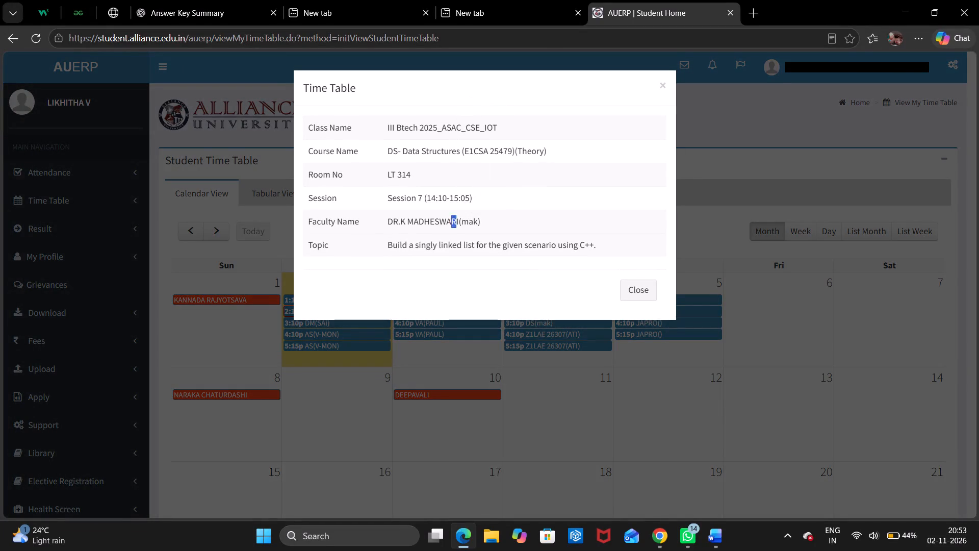
pyautogui.moveTo(448, 222); pyautogui.dragTo(383, 230)
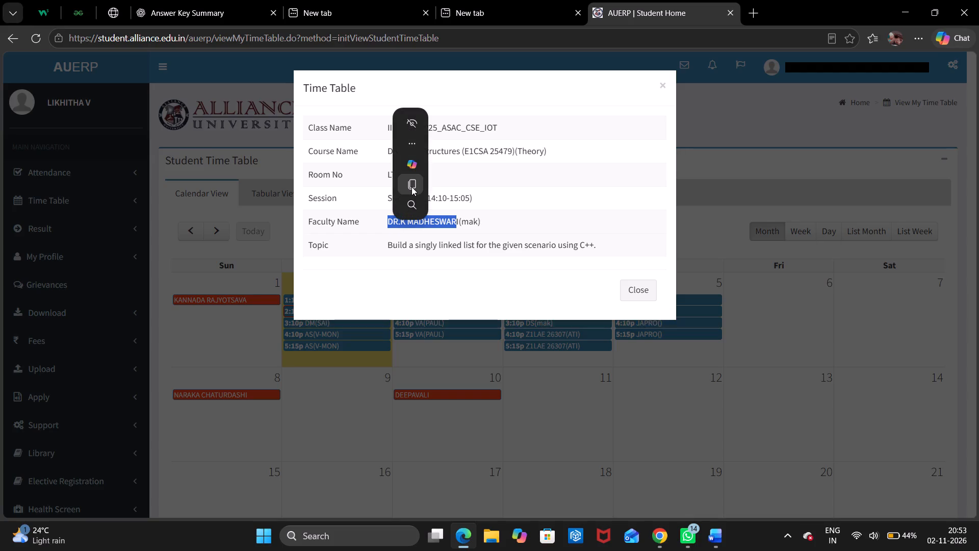
pyautogui.click(411, 187)
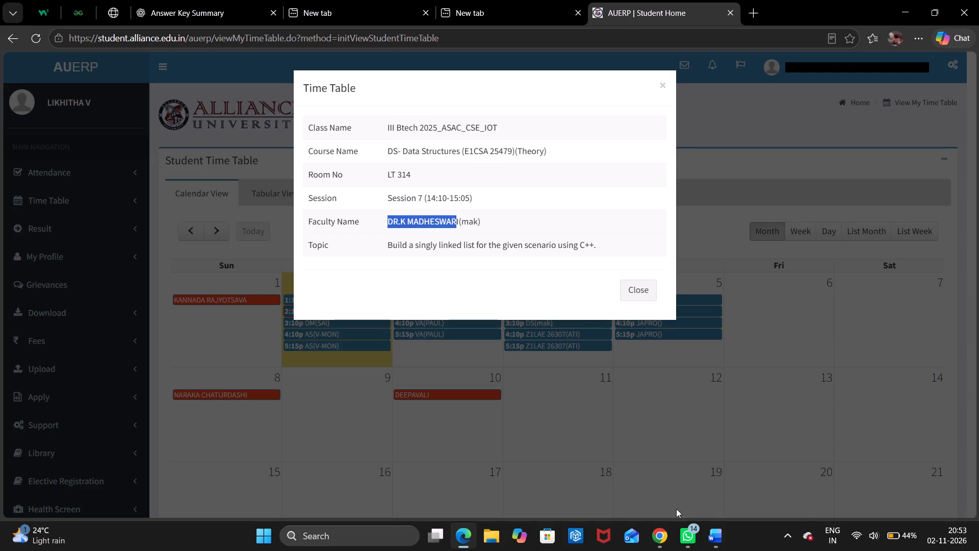
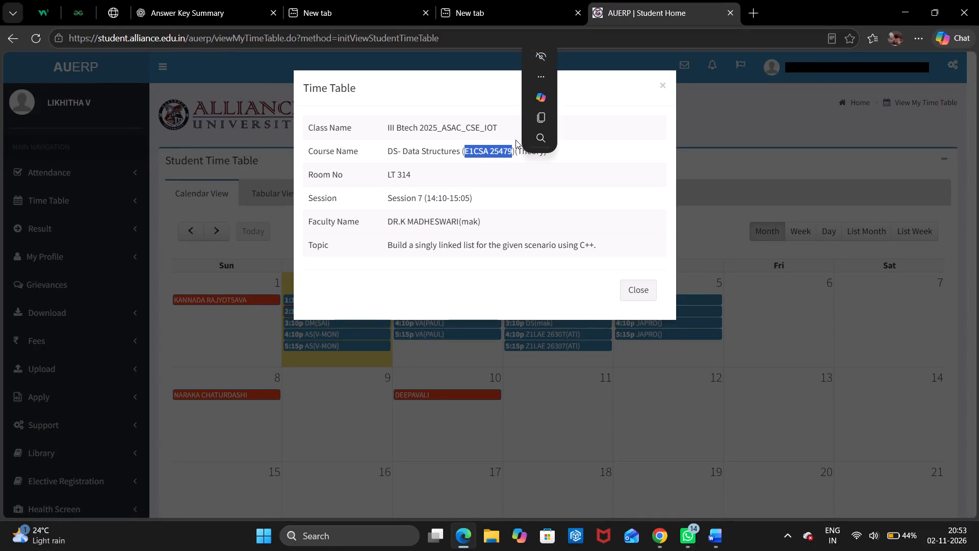
# Copy the course code E1CSA 25479 from the course name in the Data Structures class details.
pyautogui.click(544, 110)
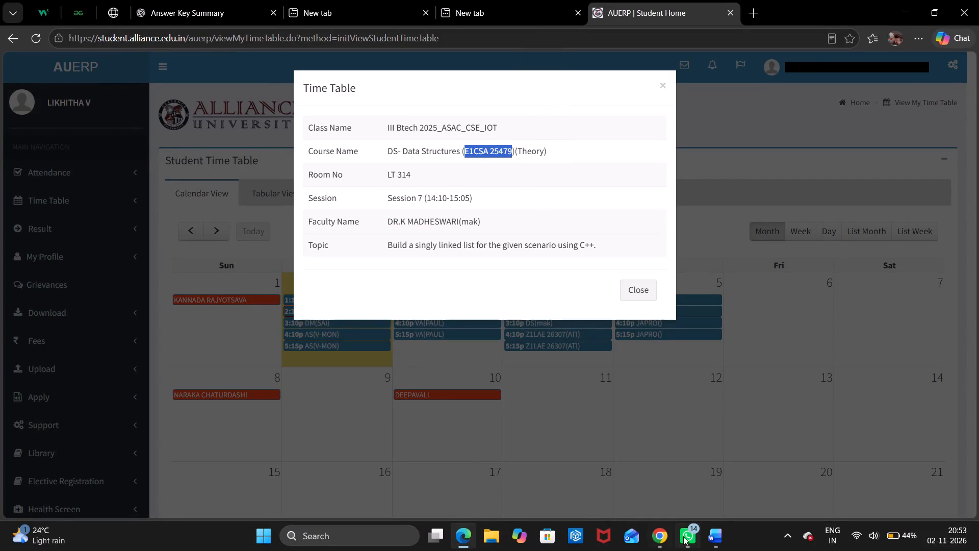
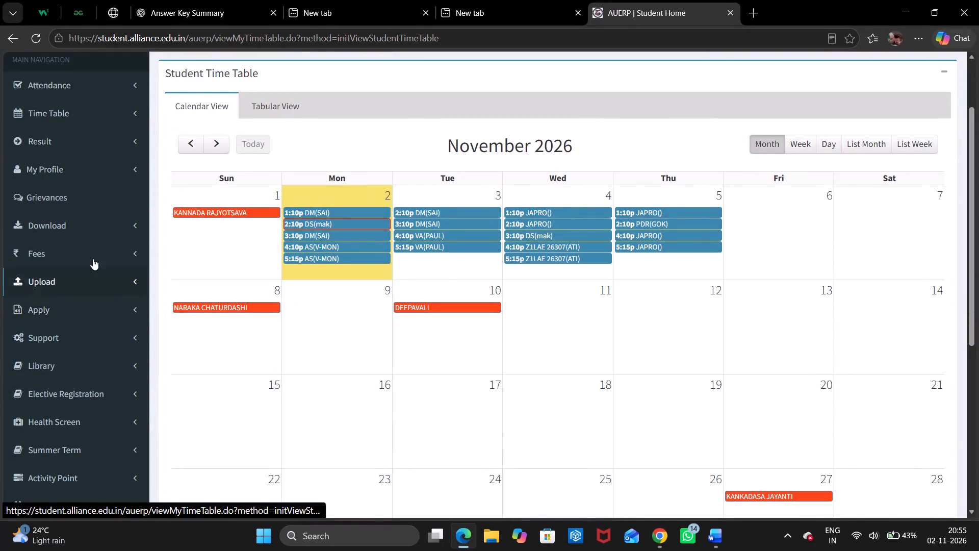
# Open the internal assessment marks in the student portal's results and look through the listed course codes, components and marks.
pyautogui.scroll(1, 109, 207)
pyautogui.click(83, 244)
pyautogui.click(82, 230)
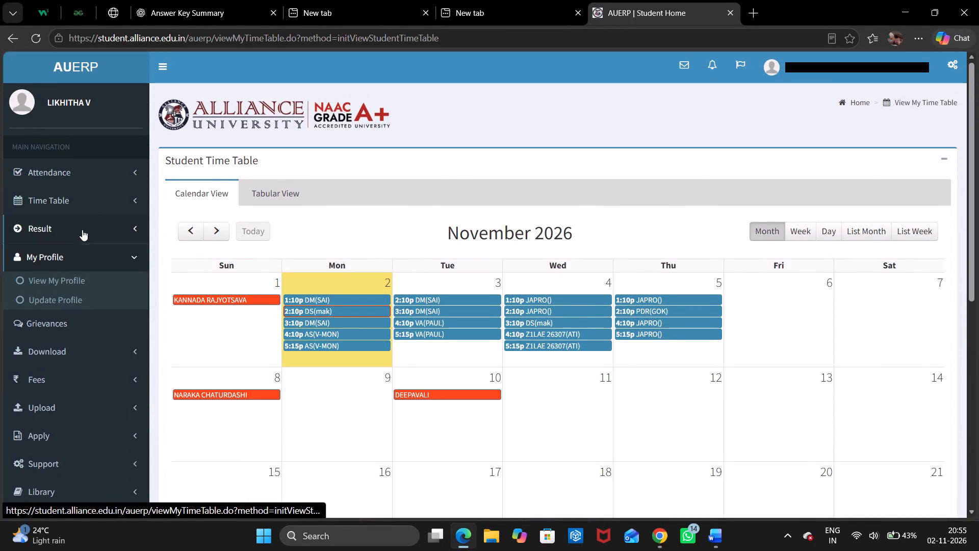
pyautogui.click(80, 256)
pyautogui.scroll(-2, 332, 337)
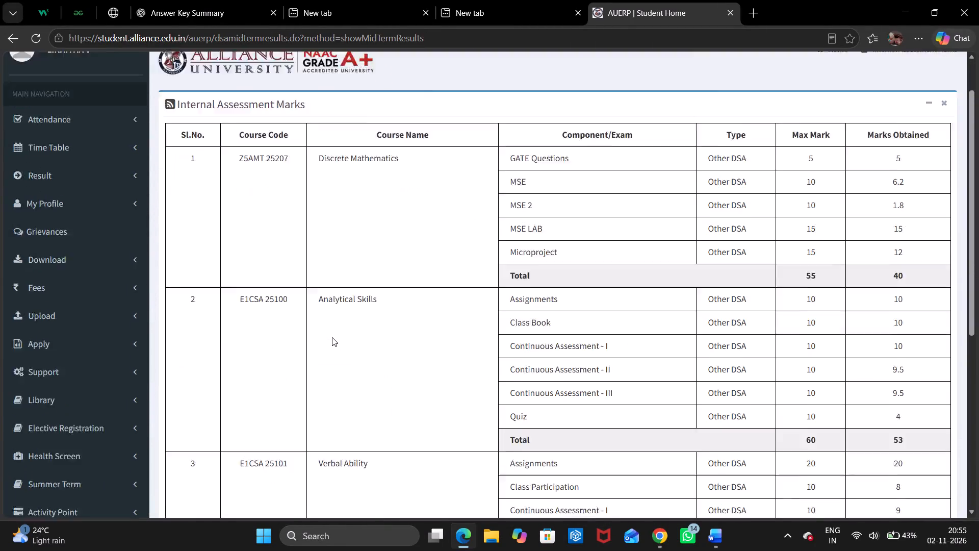
pyautogui.scroll(-1, 332, 337)
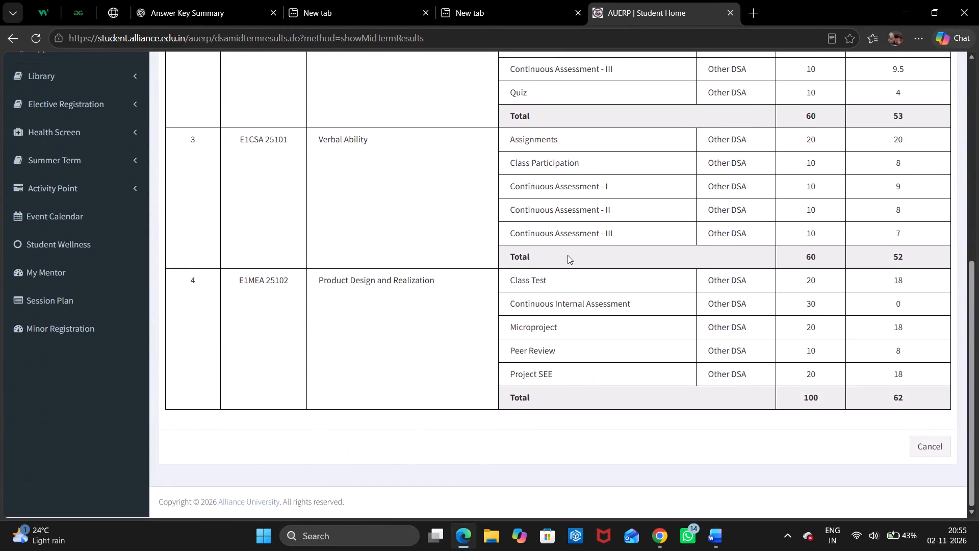
pyautogui.scroll(-1, 568, 255)
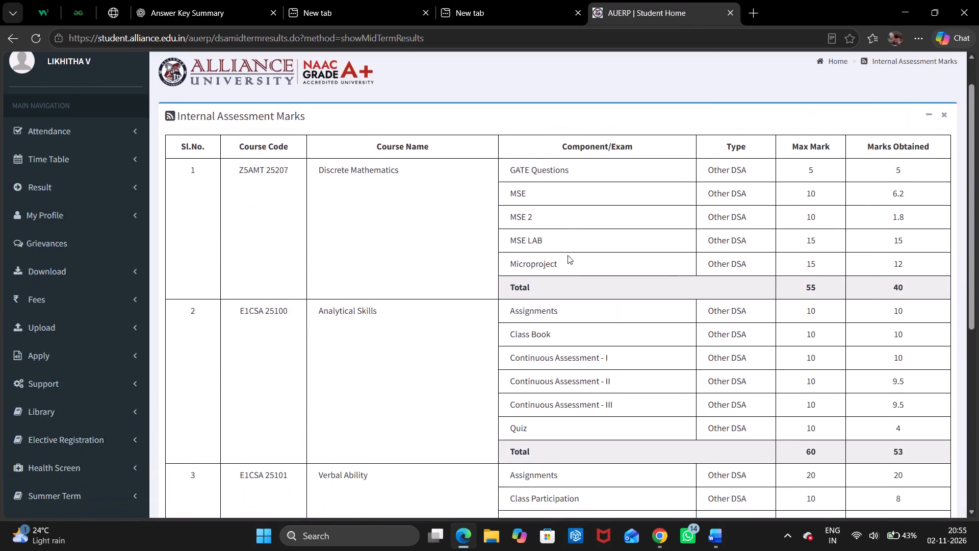
pyautogui.scroll(-1, 568, 255)
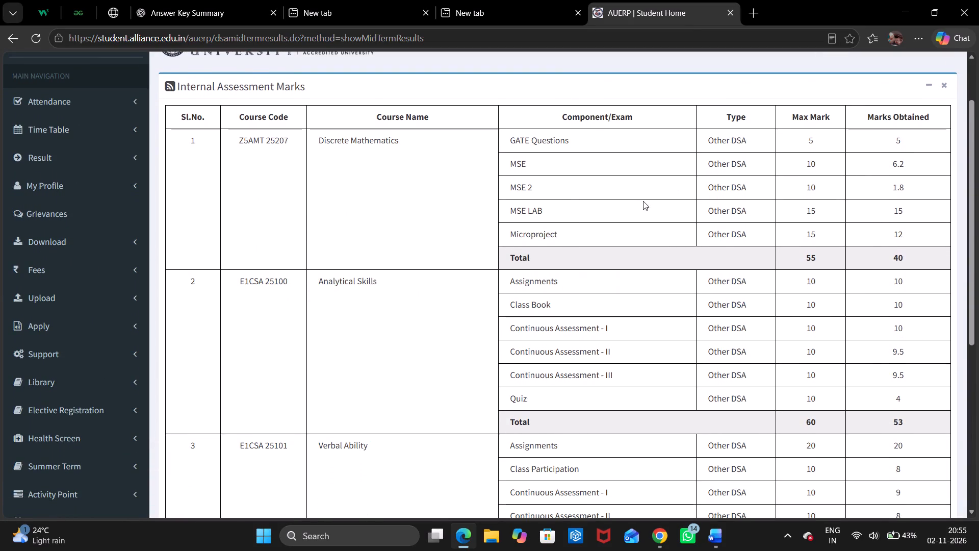
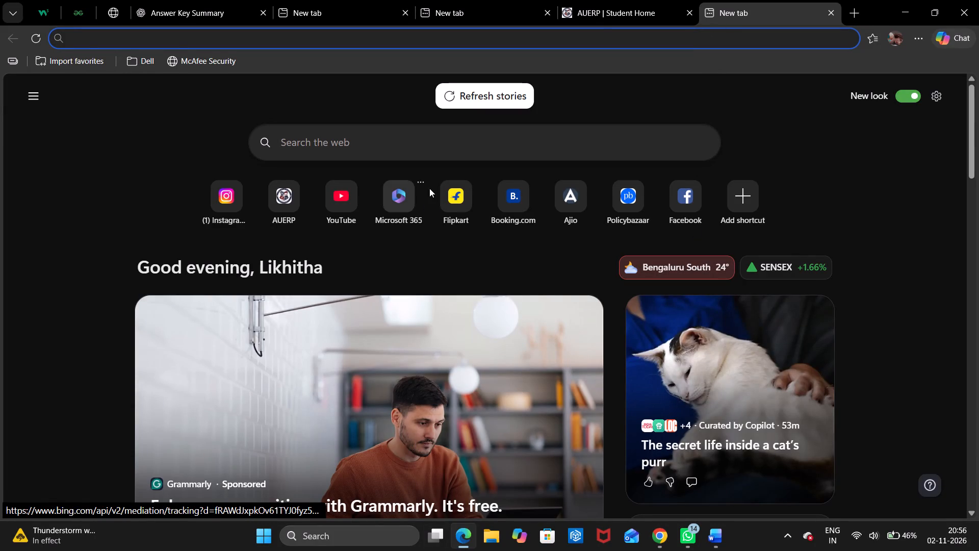
# Enter "all" in the new tab's web search to look up the Alliance student site.
pyautogui.click(403, 146)
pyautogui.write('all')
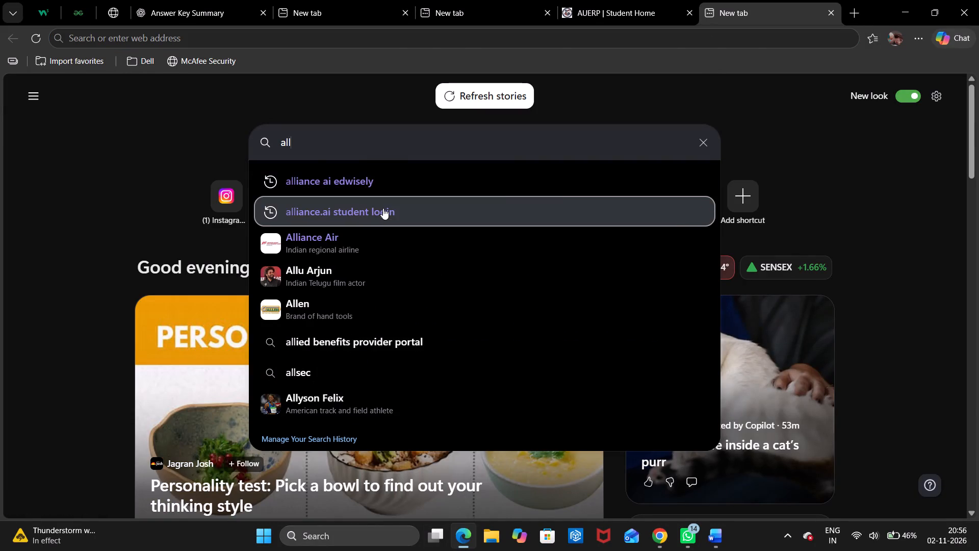
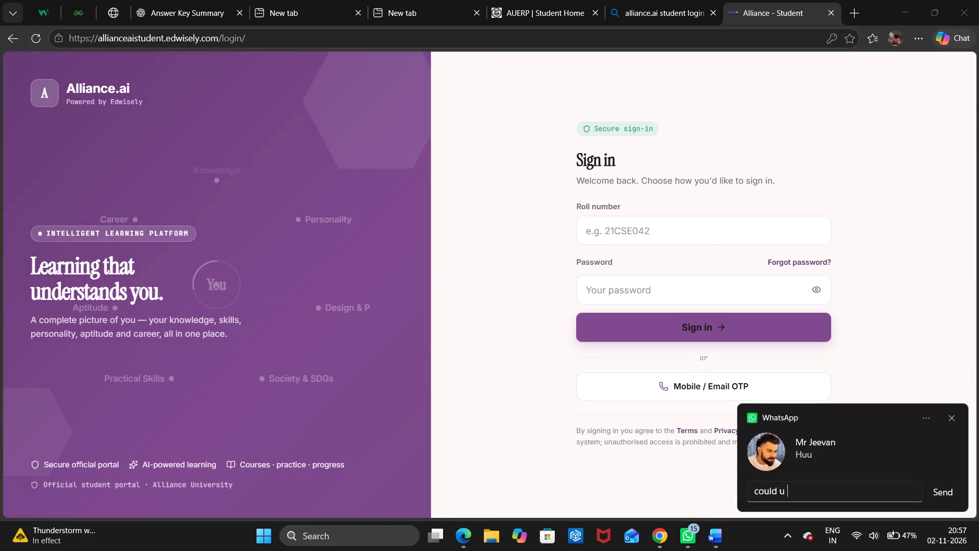
# Finish the WhatsApp quick reply so that it reads "could u send" and send it to the contact.
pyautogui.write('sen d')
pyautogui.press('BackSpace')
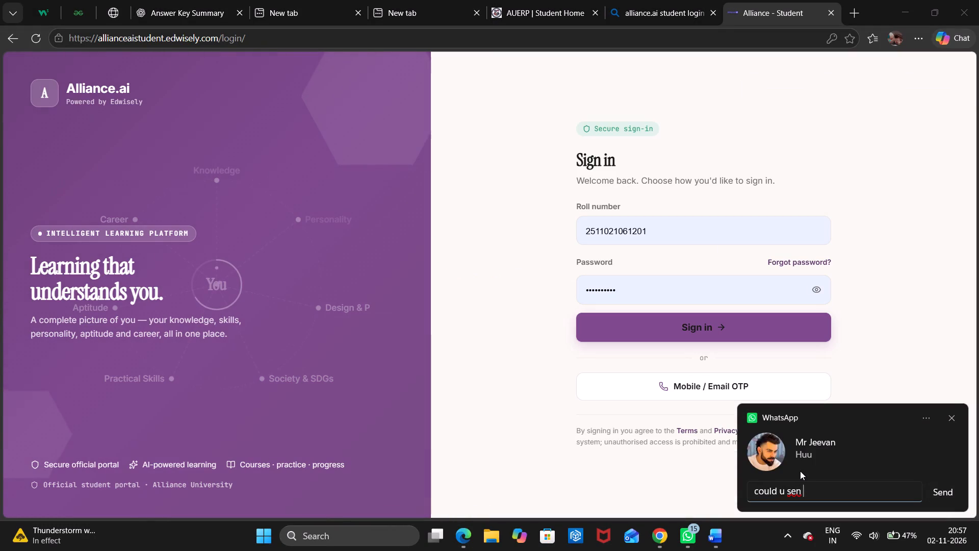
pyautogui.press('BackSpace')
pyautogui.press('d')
pyautogui.click(937, 483)
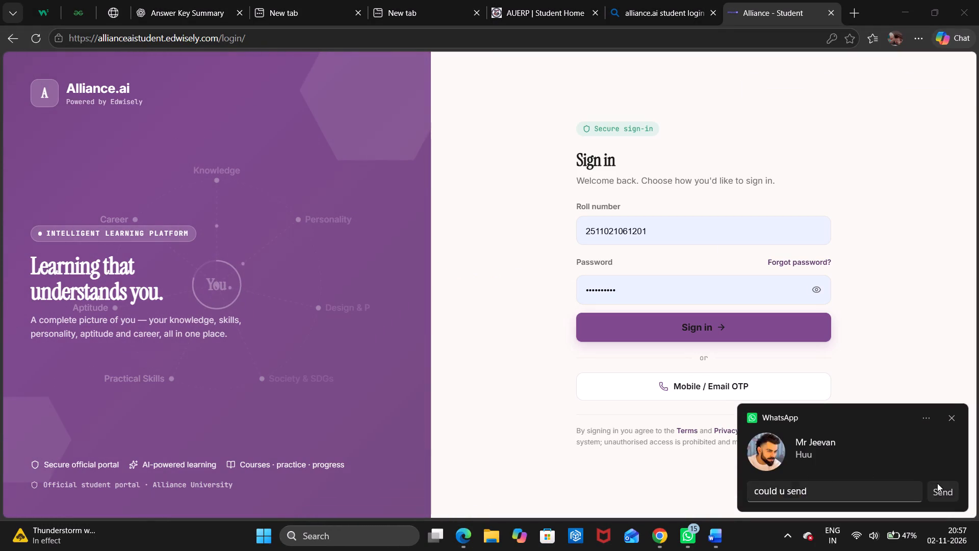
# Sign in to the Alliance.ai student portal with the filled-in roll number and password.
pyautogui.click(657, 328)
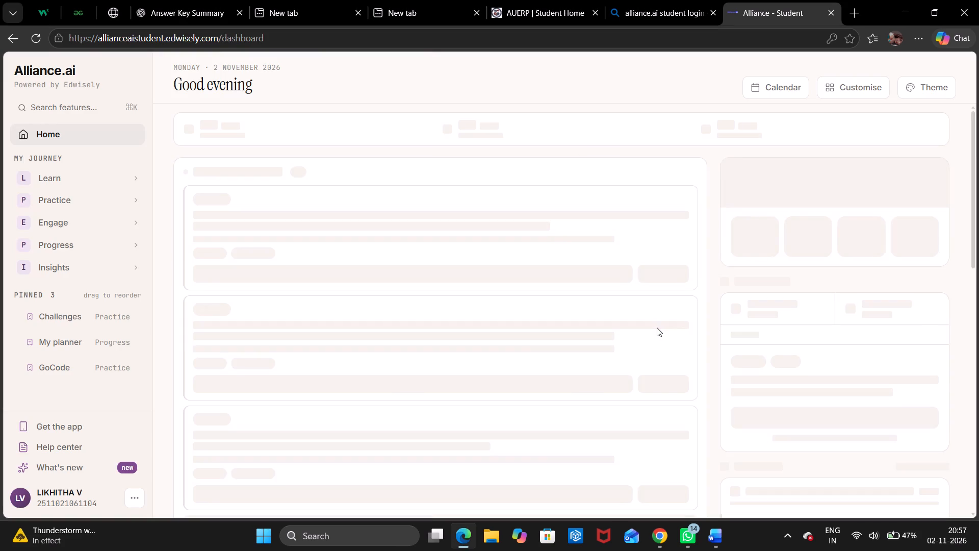
# Look through the faculty activities on the dashboard, open the full list of activities, and examine its Semester 3 entries.
pyautogui.scroll(-6, 657, 328)
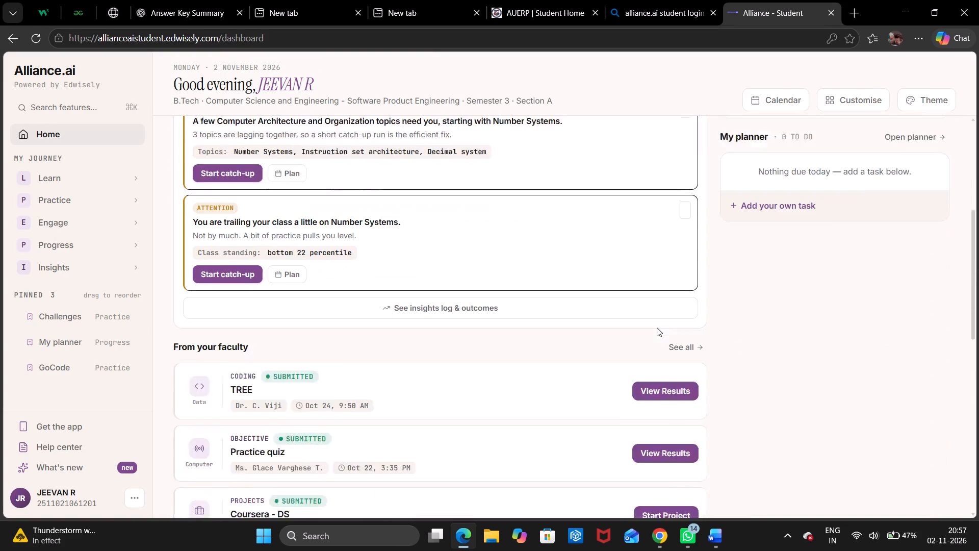
pyautogui.scroll(-2, 636, 372)
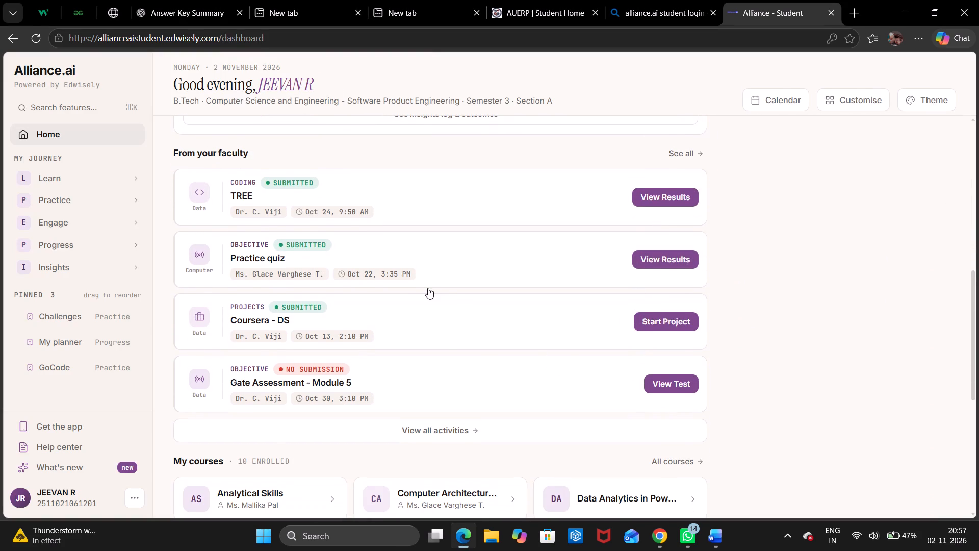
pyautogui.scroll(1, 475, 293)
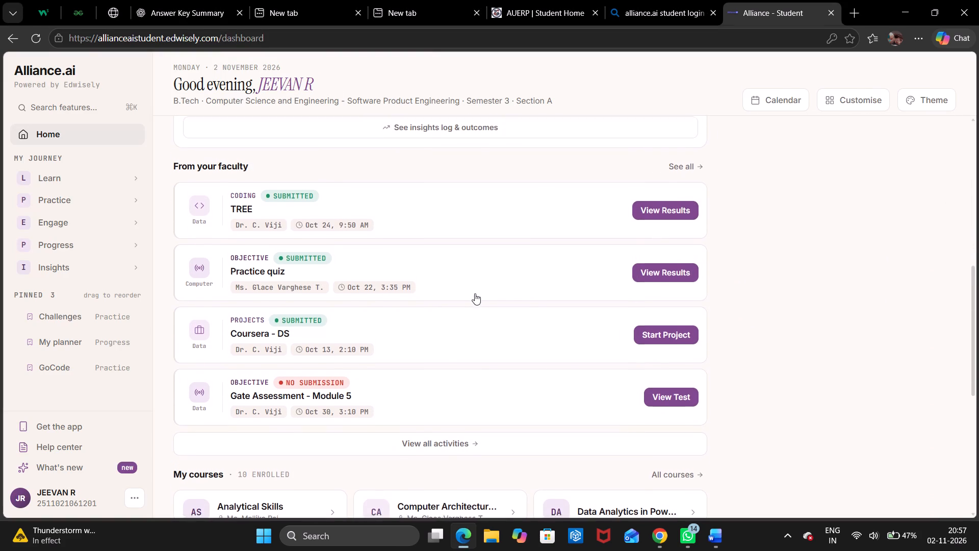
pyautogui.scroll(1, 475, 293)
pyautogui.click(427, 479)
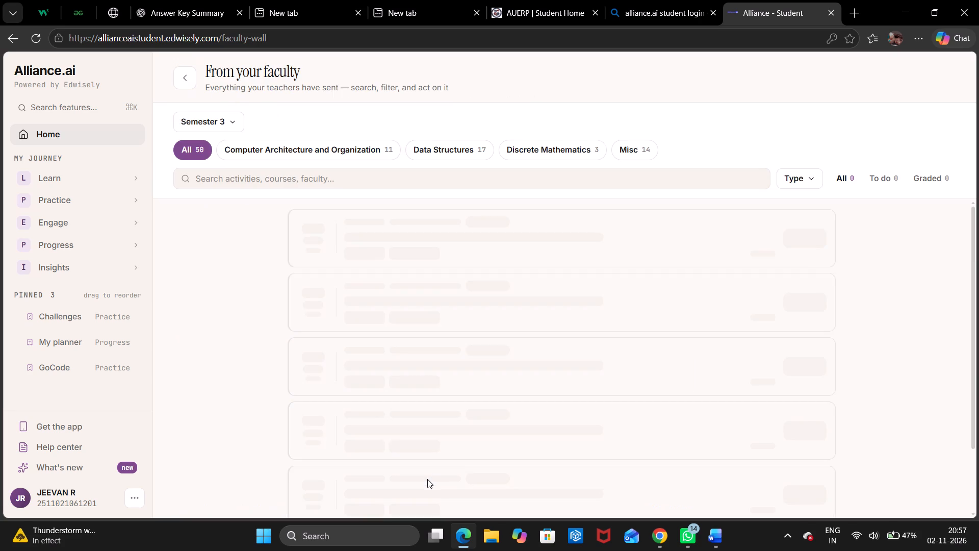
pyautogui.scroll(-5, 424, 347)
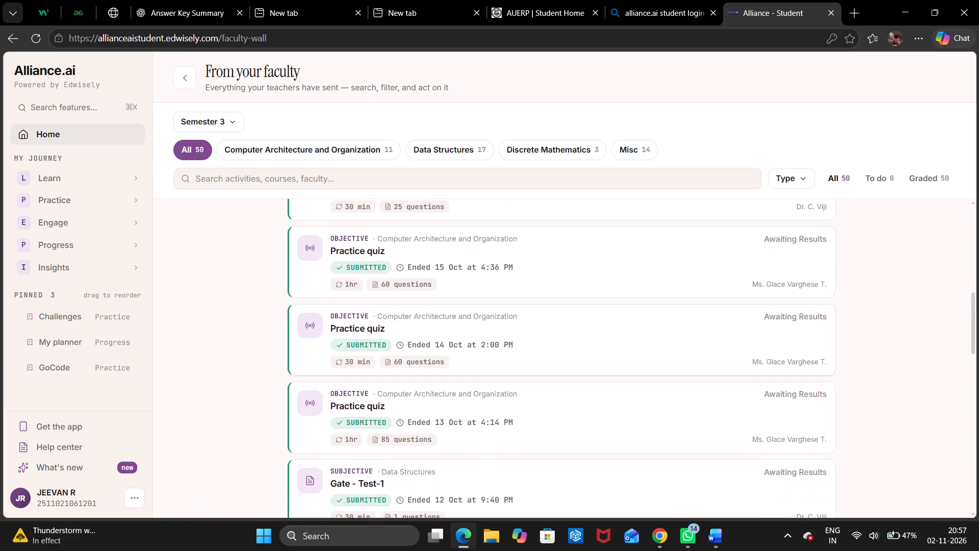
# Look through the Semester 3 faculty activities listed for all courses, including their course names and teachers.
pyautogui.scroll(-5, 424, 347)
pyautogui.scroll(8, 424, 347)
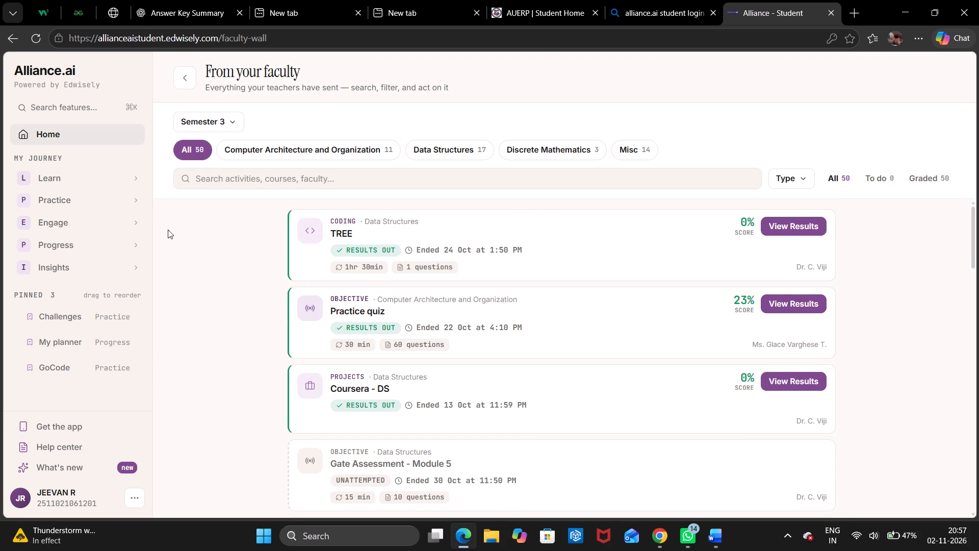
pyautogui.hscroll(4, 89, 130)
pyautogui.scroll(6, 314, 64)
pyautogui.scroll(3, 267, 98)
pyautogui.scroll(-12, 267, 98)
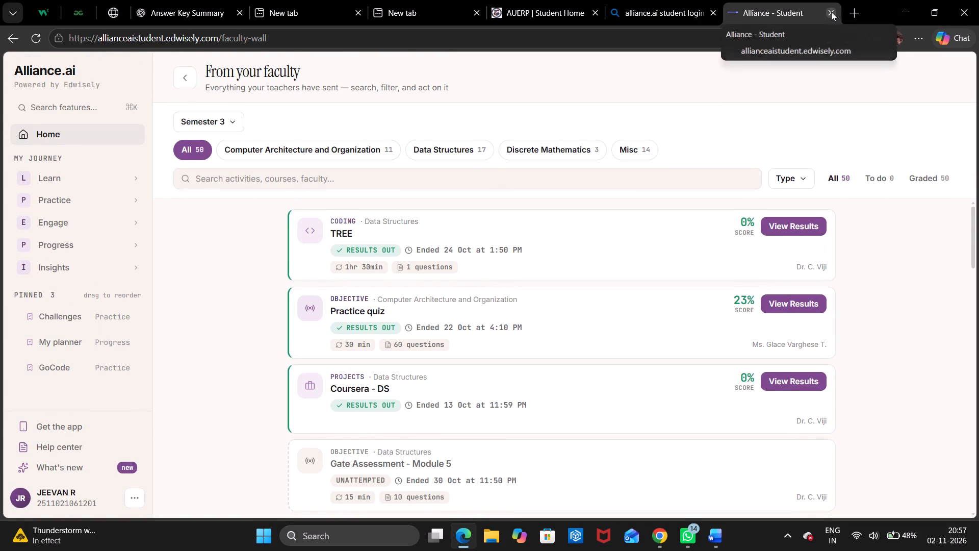
pyautogui.moveTo(68, 38); pyautogui.dragTo(267, 14)
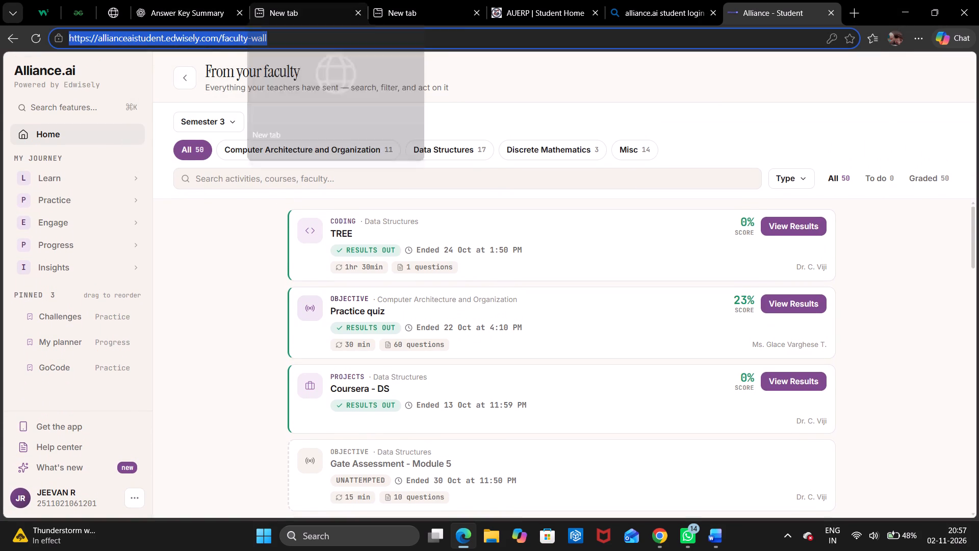
pyautogui.hotkey('ctrl', 'c')
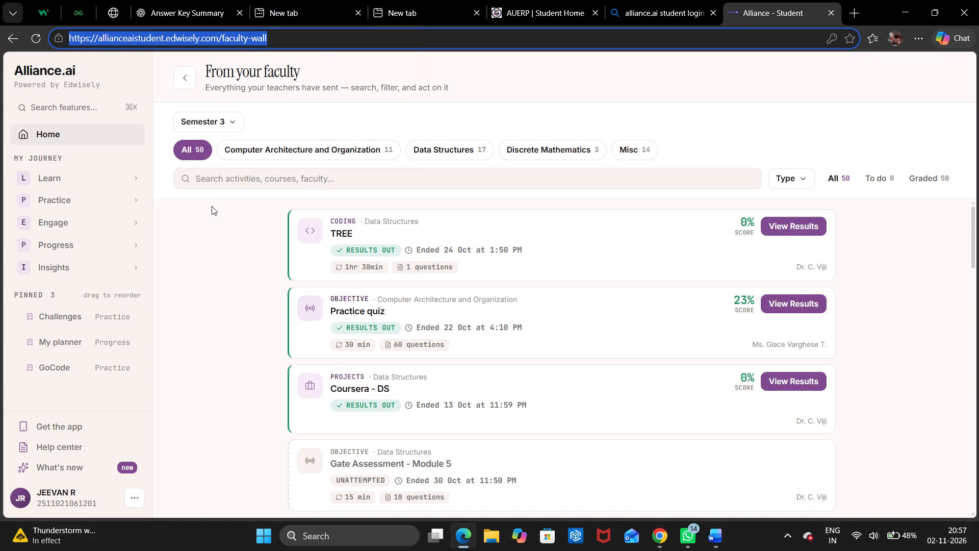
# Minimize the Edge window and the Chrome window behind it to reach the desktop.
pyautogui.click(901, 3)
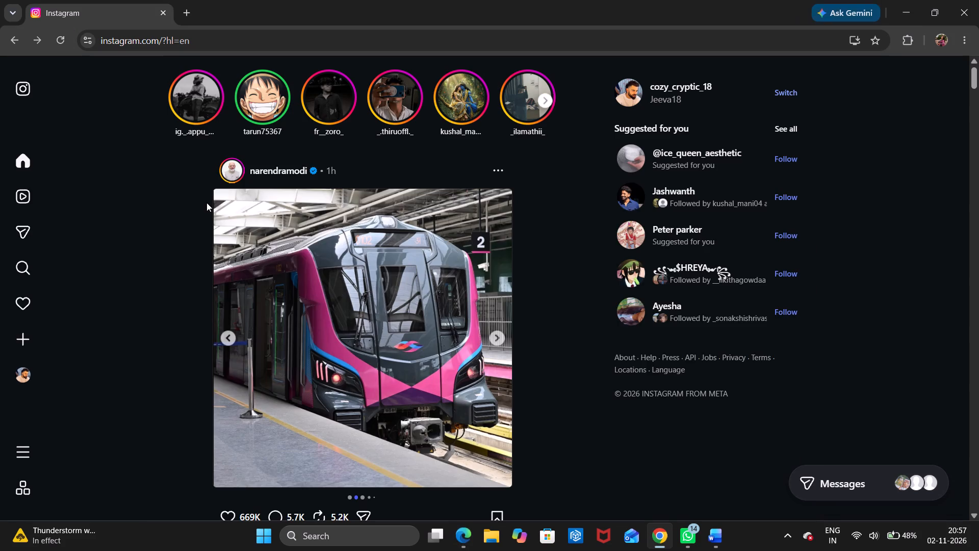
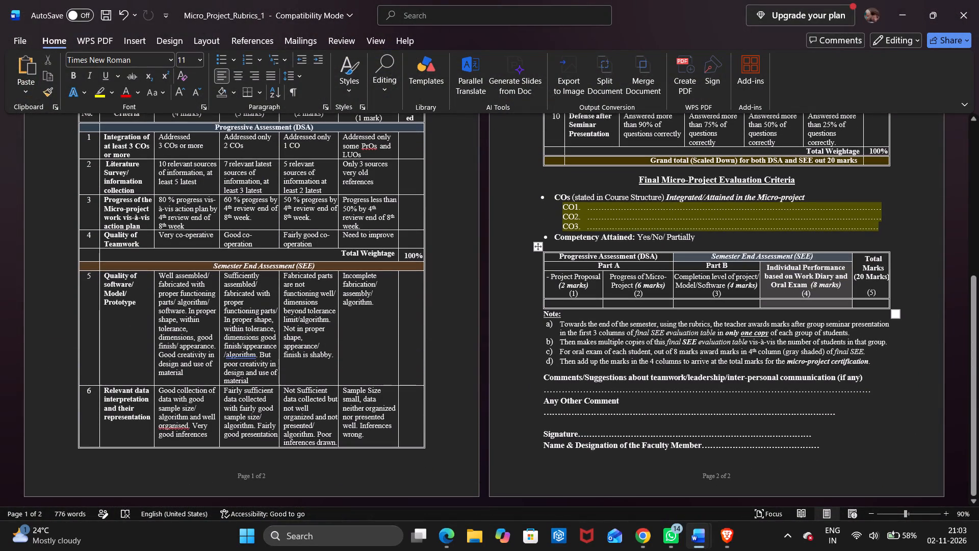
# Delete the highlighted dotted CO1, CO2 and CO3 placeholder lines under the COs bullet in Final Micro-Project Evaluation Criteria.
pyautogui.moveTo(586, 211); pyautogui.dragTo(684, 228)
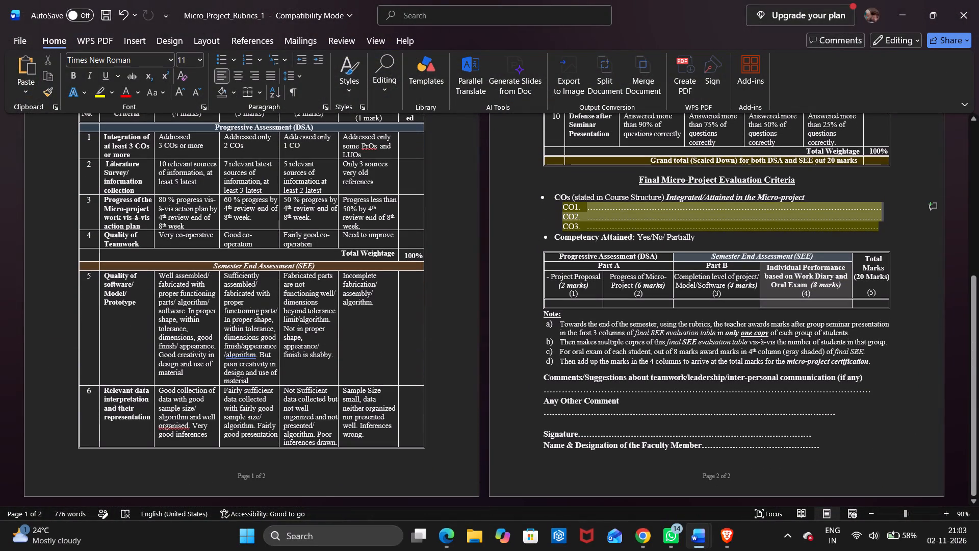
pyautogui.moveTo(684, 228); pyautogui.dragTo(746, 230)
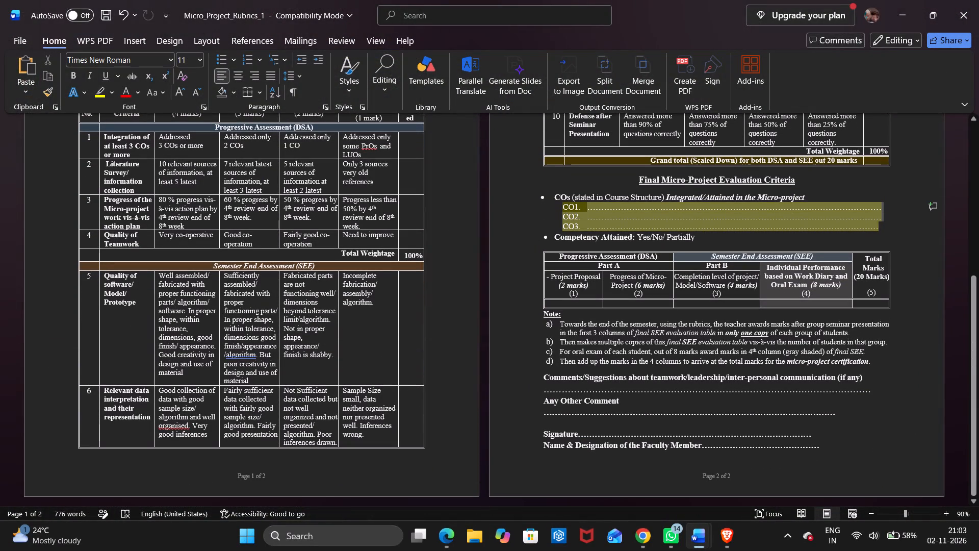
pyautogui.moveTo(746, 230); pyautogui.dragTo(755, 224)
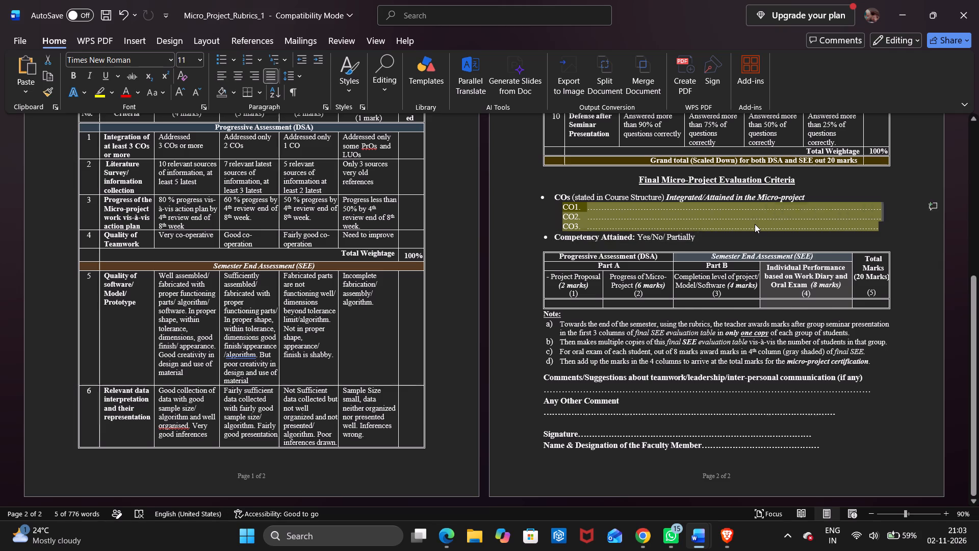
pyautogui.press('BackSpace')
pyautogui.press('BackSpace')
pyautogui.press('BackSpace')
pyautogui.press('BackSpace')
pyautogui.press('BackSpace')
pyautogui.press('BackSpace')
pyautogui.press('BackSpace')
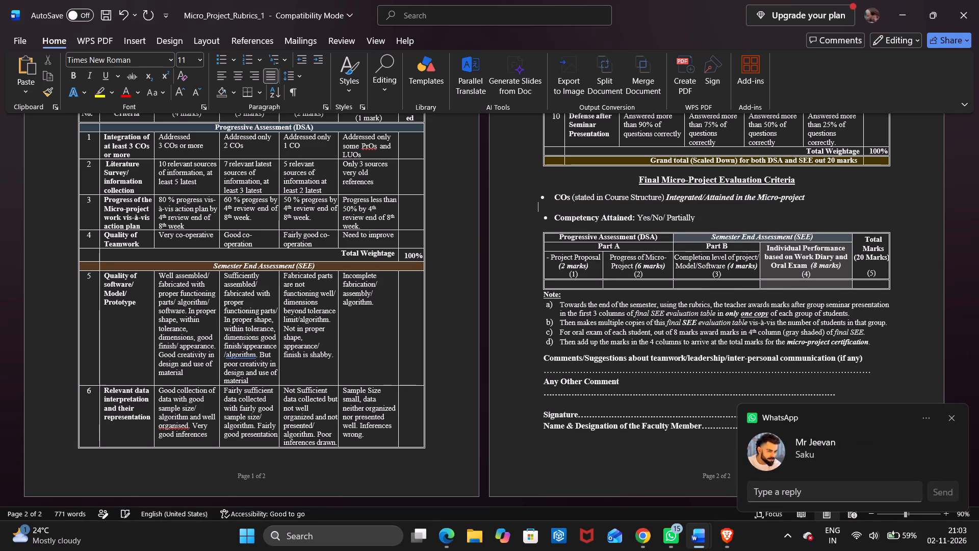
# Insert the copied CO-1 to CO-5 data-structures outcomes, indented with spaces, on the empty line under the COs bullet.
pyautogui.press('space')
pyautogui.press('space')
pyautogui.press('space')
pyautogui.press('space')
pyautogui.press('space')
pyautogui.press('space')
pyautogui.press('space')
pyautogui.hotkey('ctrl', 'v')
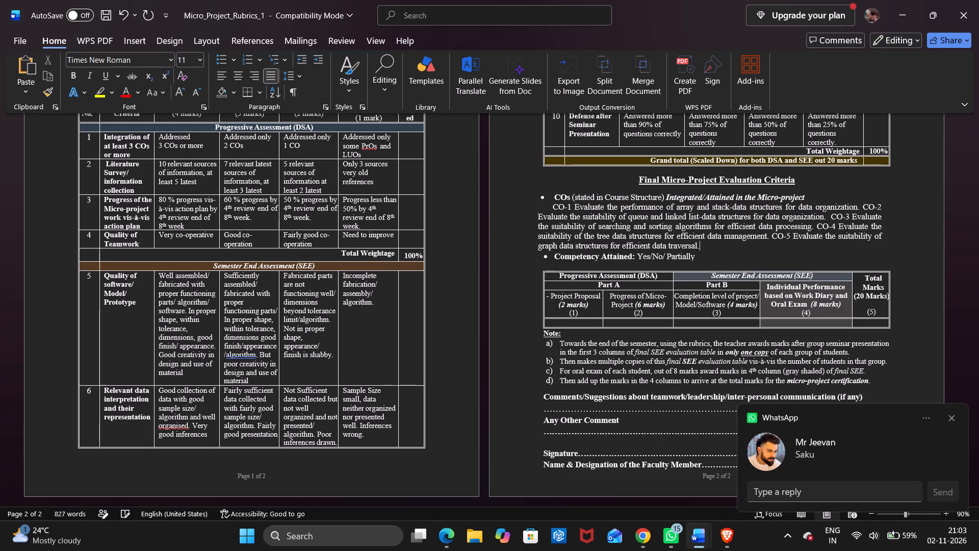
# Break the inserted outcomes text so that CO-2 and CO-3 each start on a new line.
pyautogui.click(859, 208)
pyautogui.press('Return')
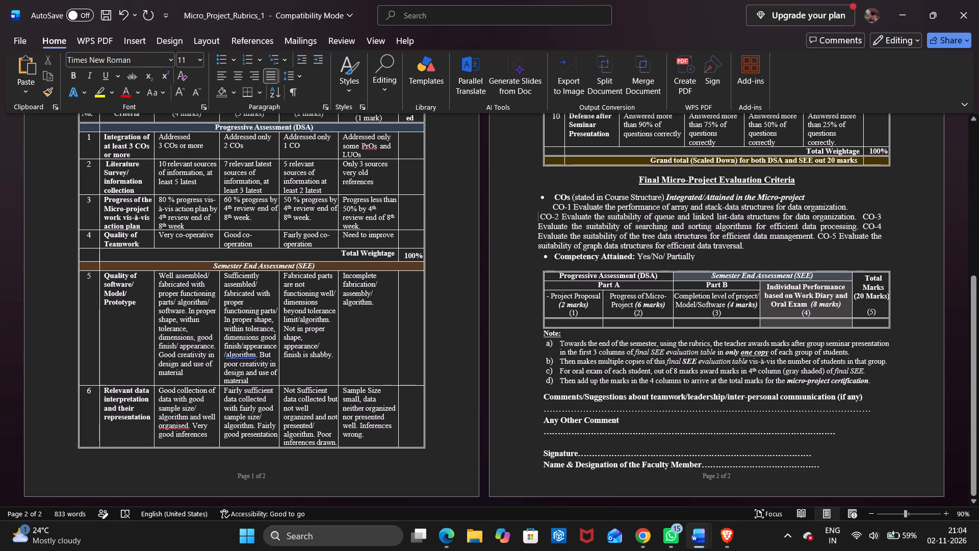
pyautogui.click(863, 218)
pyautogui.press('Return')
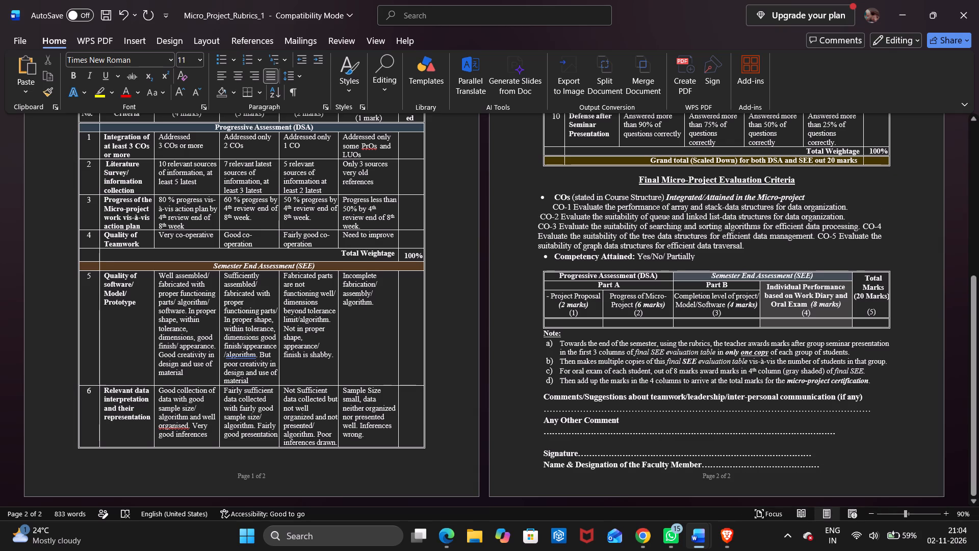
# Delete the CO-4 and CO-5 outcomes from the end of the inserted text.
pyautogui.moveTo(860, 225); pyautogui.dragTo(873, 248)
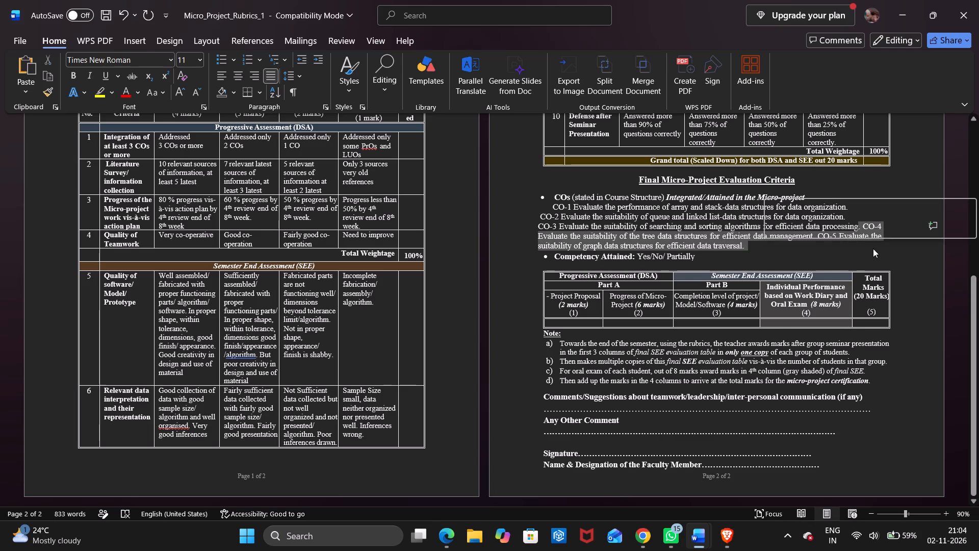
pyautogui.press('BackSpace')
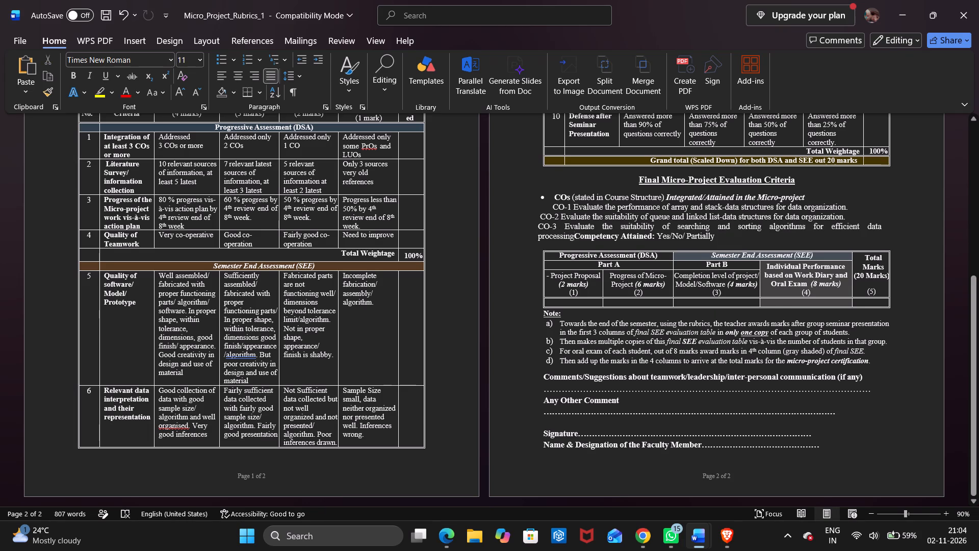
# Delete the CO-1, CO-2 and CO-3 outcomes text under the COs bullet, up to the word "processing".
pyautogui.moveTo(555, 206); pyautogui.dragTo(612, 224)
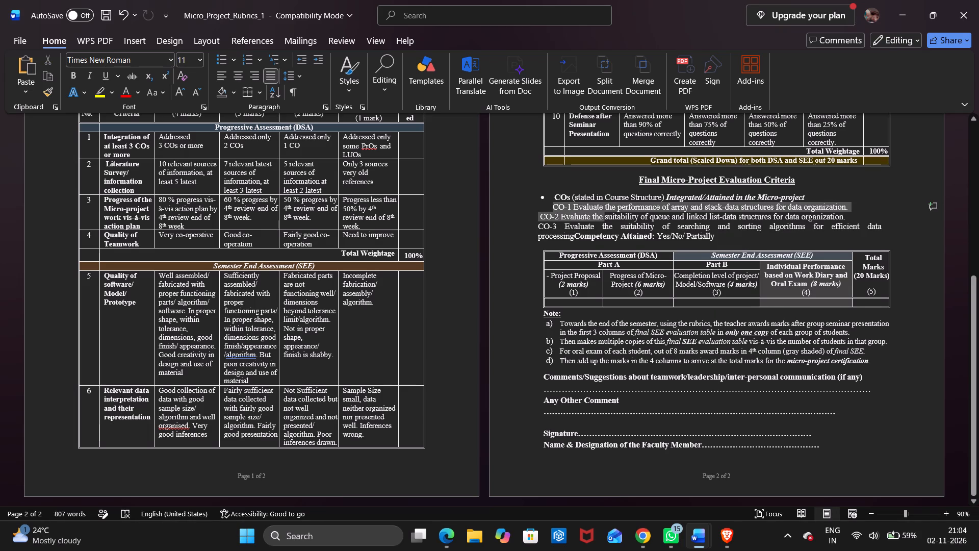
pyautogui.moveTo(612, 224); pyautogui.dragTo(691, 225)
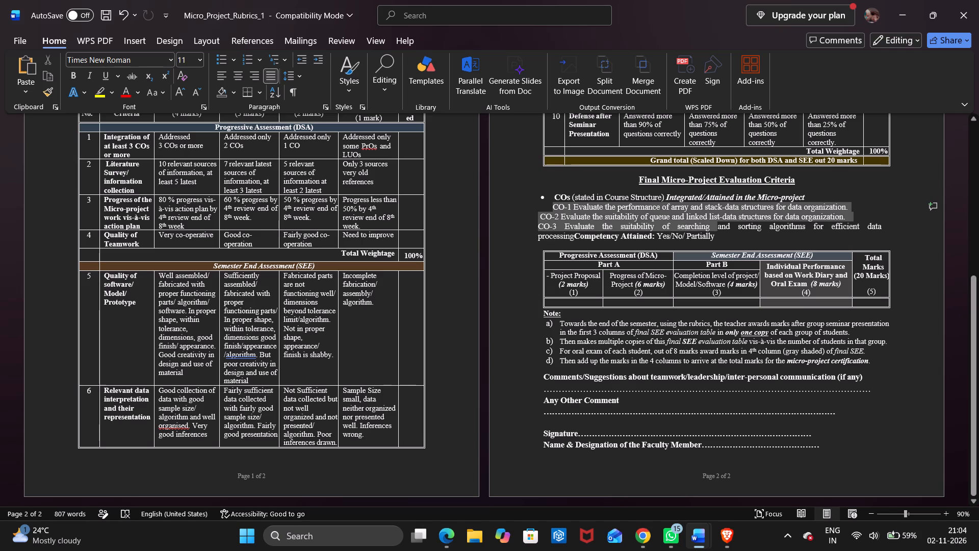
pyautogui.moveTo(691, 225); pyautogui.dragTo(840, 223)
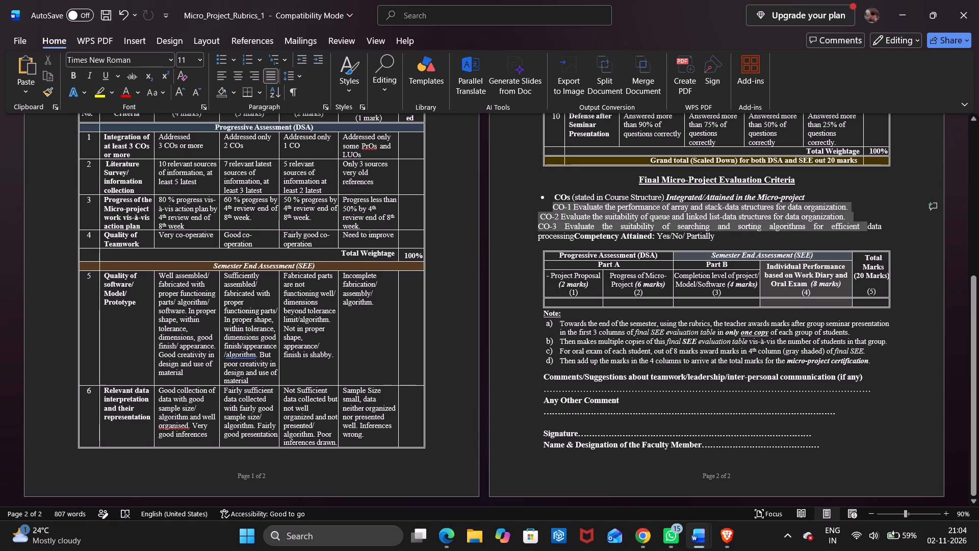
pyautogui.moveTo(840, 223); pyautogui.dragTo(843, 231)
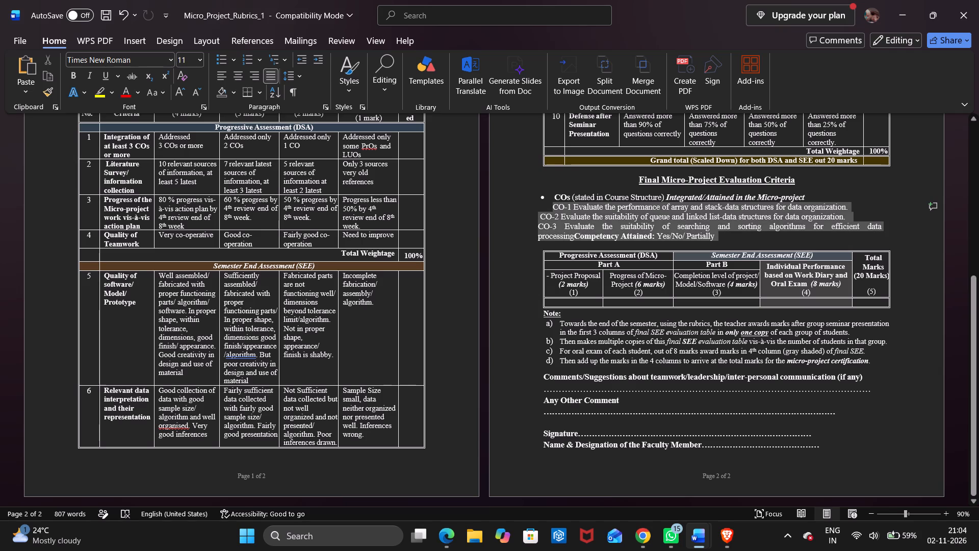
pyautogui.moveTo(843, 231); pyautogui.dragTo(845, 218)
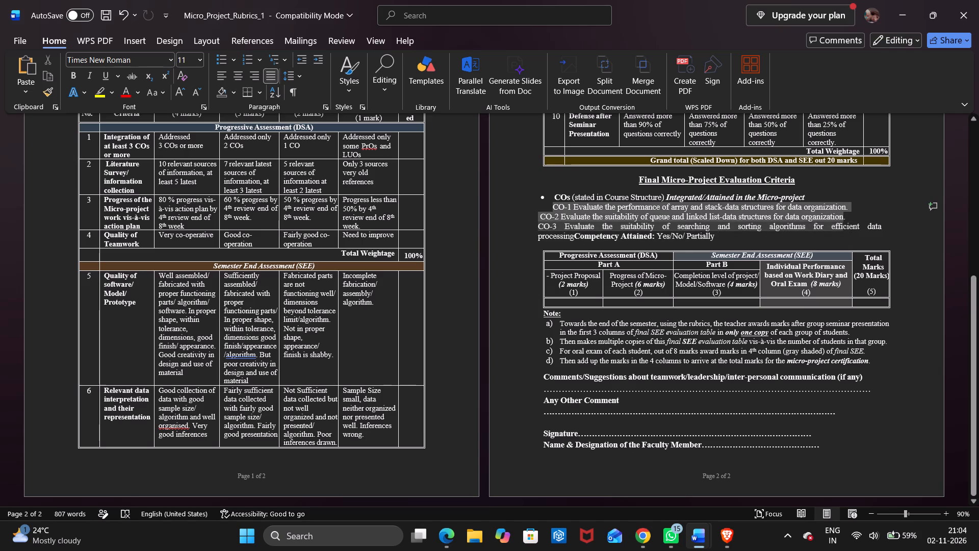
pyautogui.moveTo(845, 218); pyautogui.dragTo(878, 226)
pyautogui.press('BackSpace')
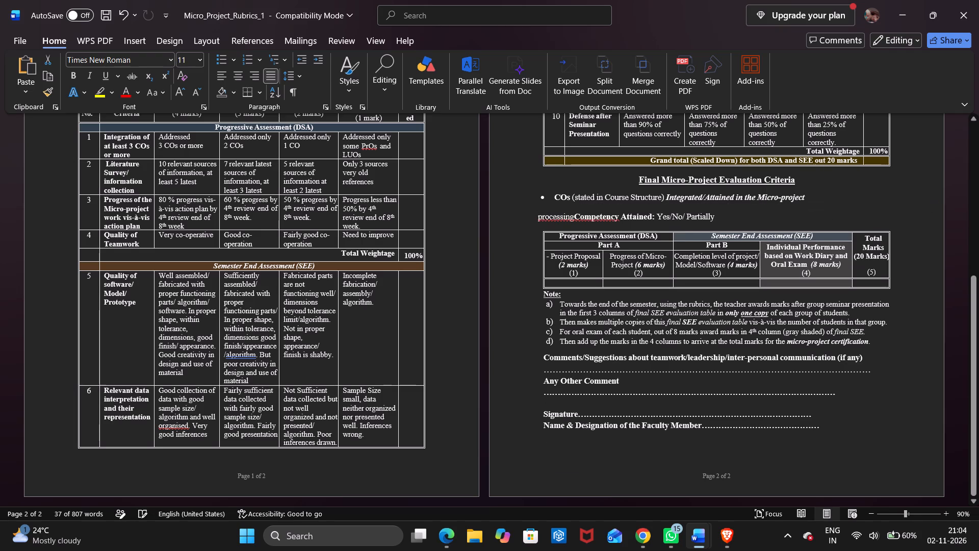
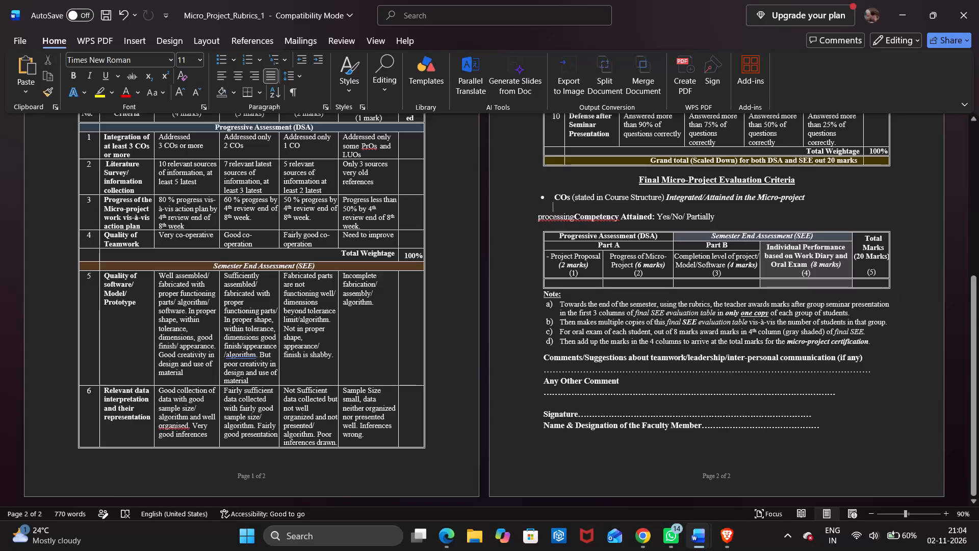
# Paste the copied CO-1 to CO-5 data-structures outcomes on the empty line under the COs bullet.
pyautogui.hotkey('ctrl', 'v')
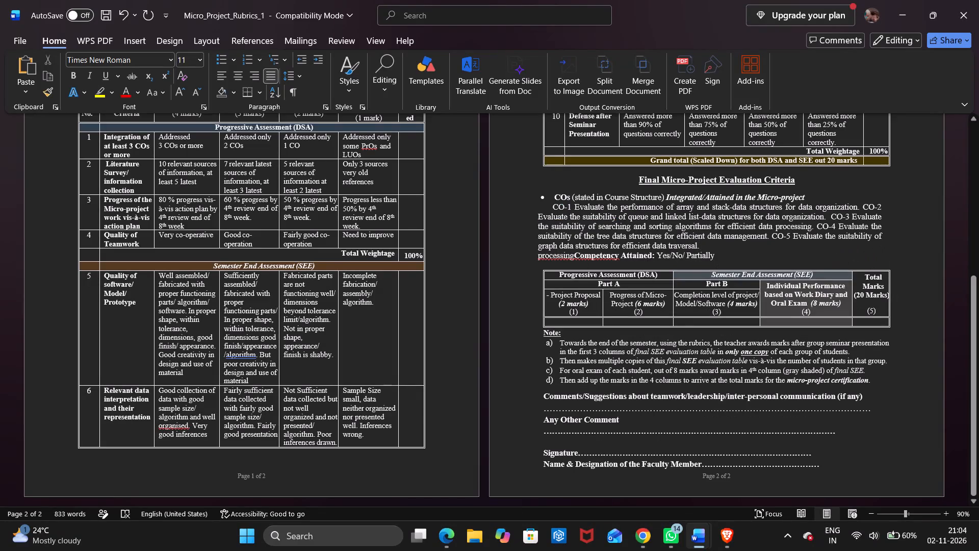
# Break the pasted outcomes text so that CO-2, CO-3, CO-4 and CO-5 each start on a new line.
pyautogui.click(862, 206)
pyautogui.press('Return')
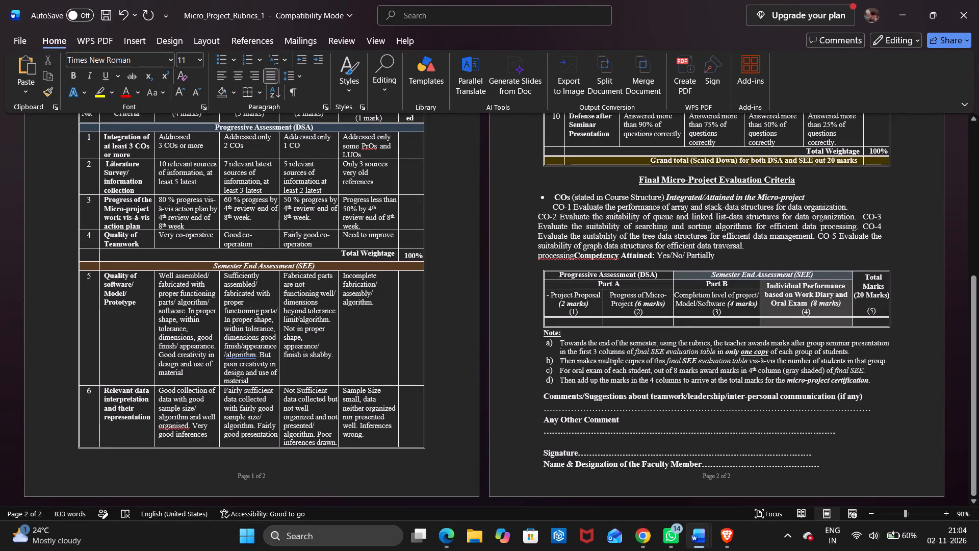
pyautogui.click(862, 215)
pyautogui.press('Return')
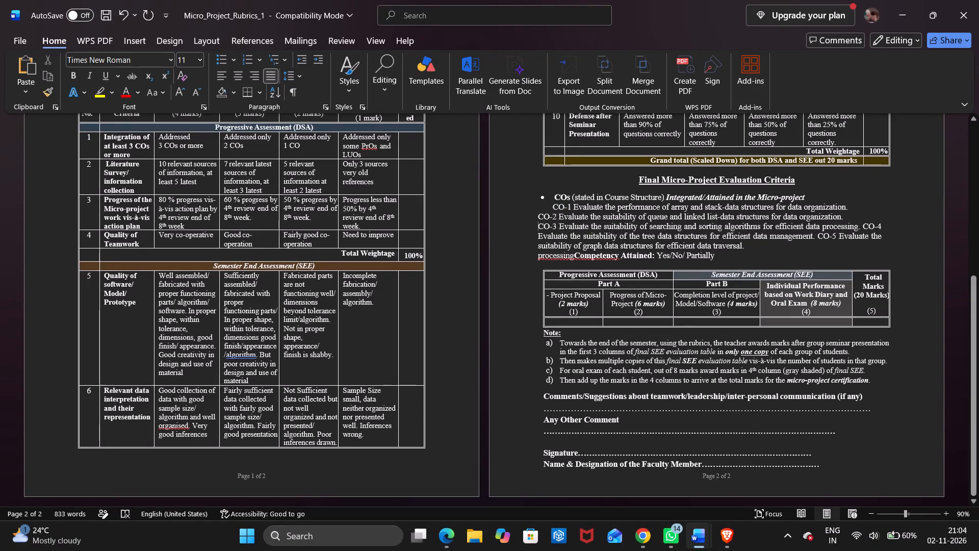
pyautogui.click(861, 224)
pyautogui.press('Return')
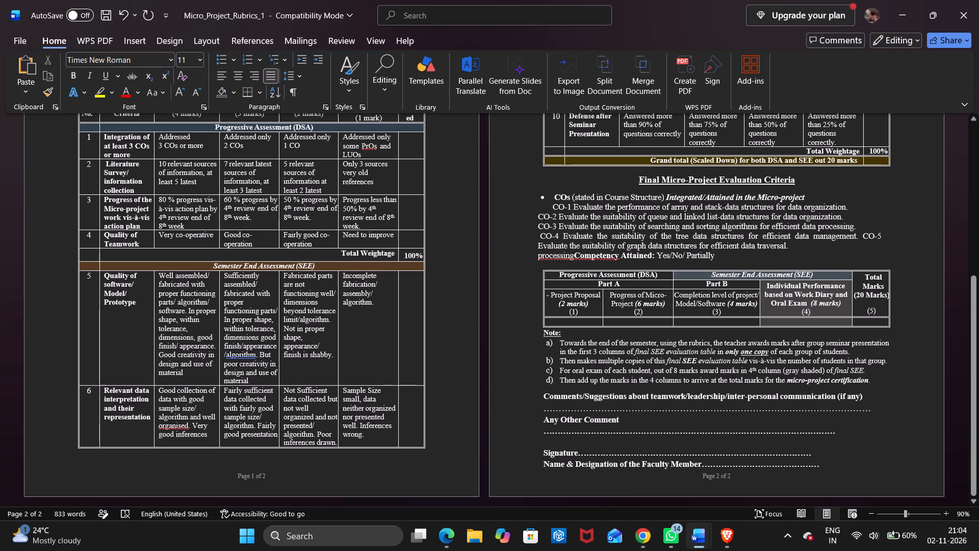
pyautogui.click(861, 233)
pyautogui.press("'")
pyautogui.press('BackSpace')
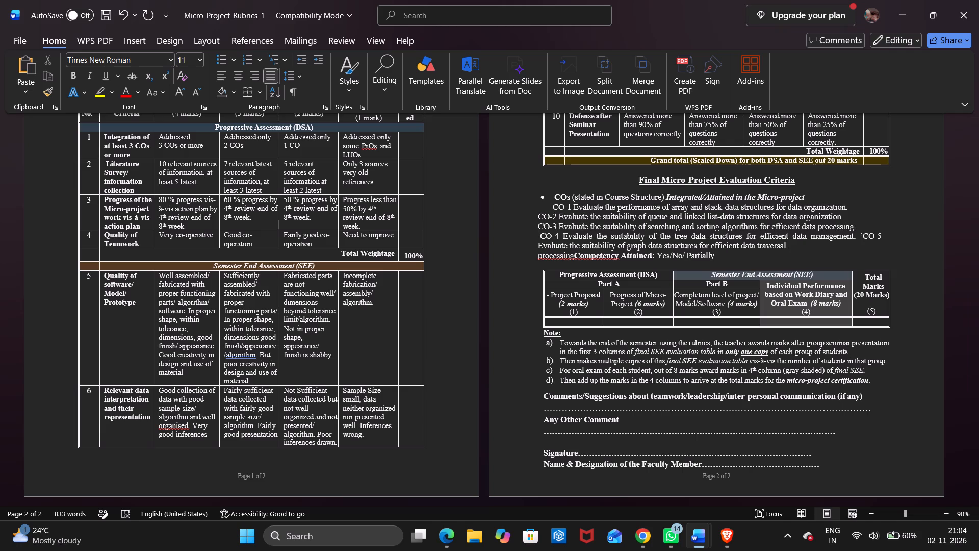
pyautogui.press('Return')
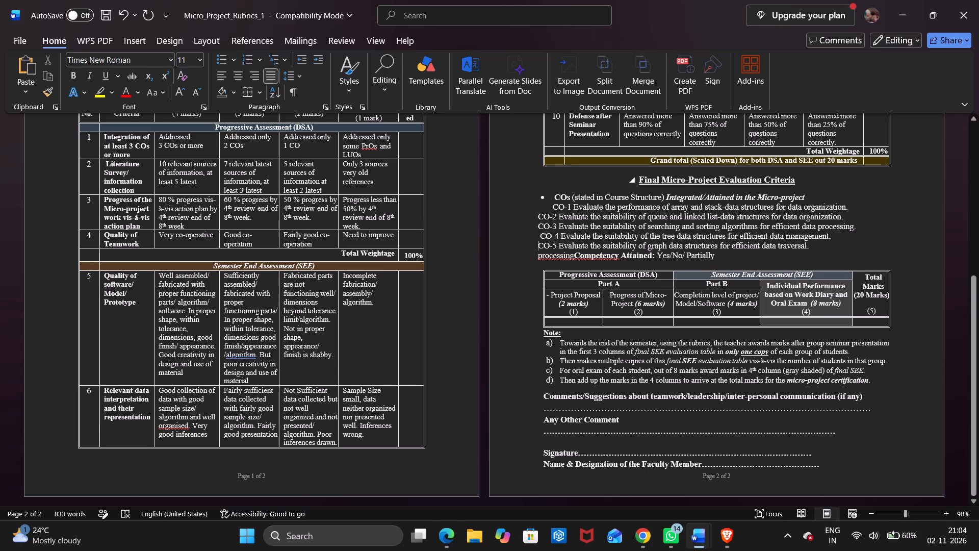
# Indent the CO-2 and CO-3 lines with leading spaces towards the start of the CO-1 line.
pyautogui.click(535, 219)
pyautogui.press('space')
pyautogui.press('space')
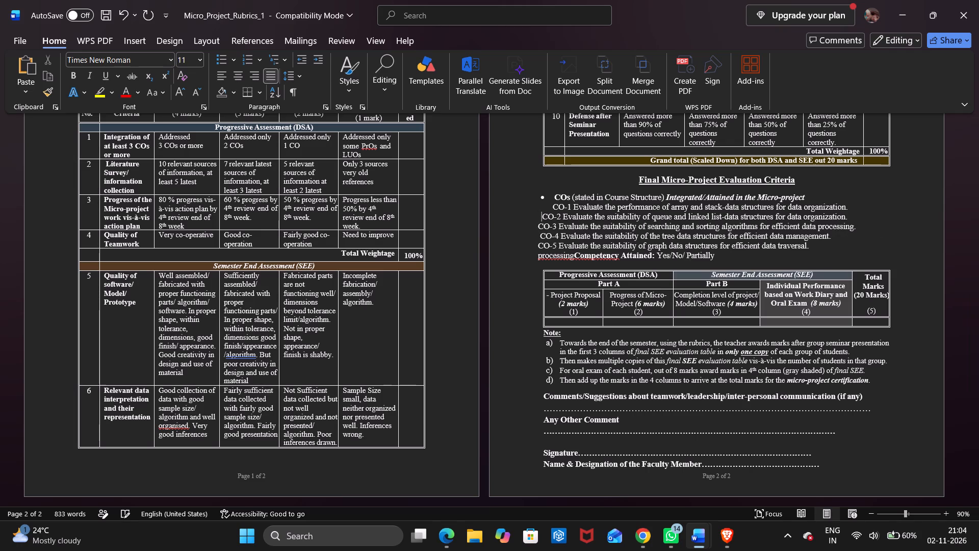
pyautogui.press('space')
pyautogui.press('space')
pyautogui.press('space')
pyautogui.click(532, 227)
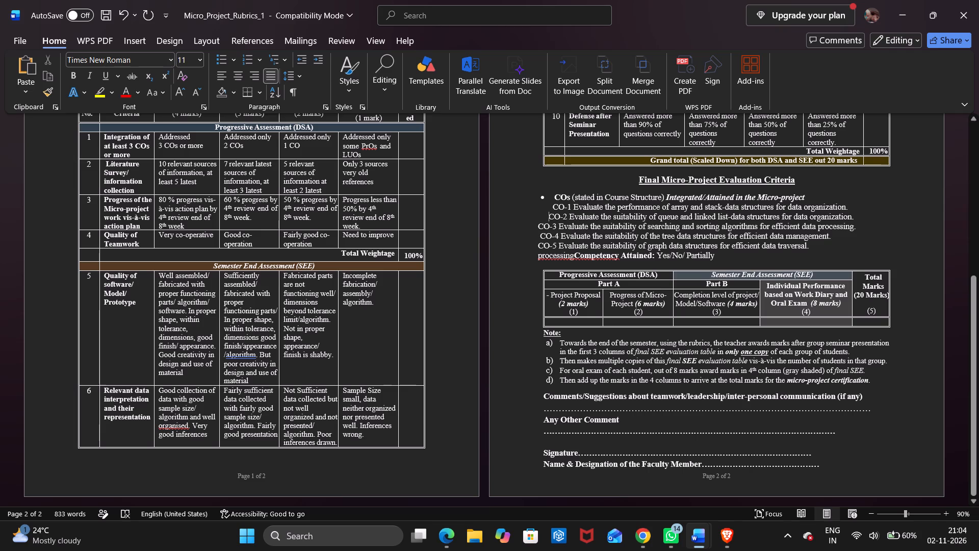
pyautogui.press('space')
pyautogui.press('space')
pyautogui.press('space')
pyautogui.press('space')
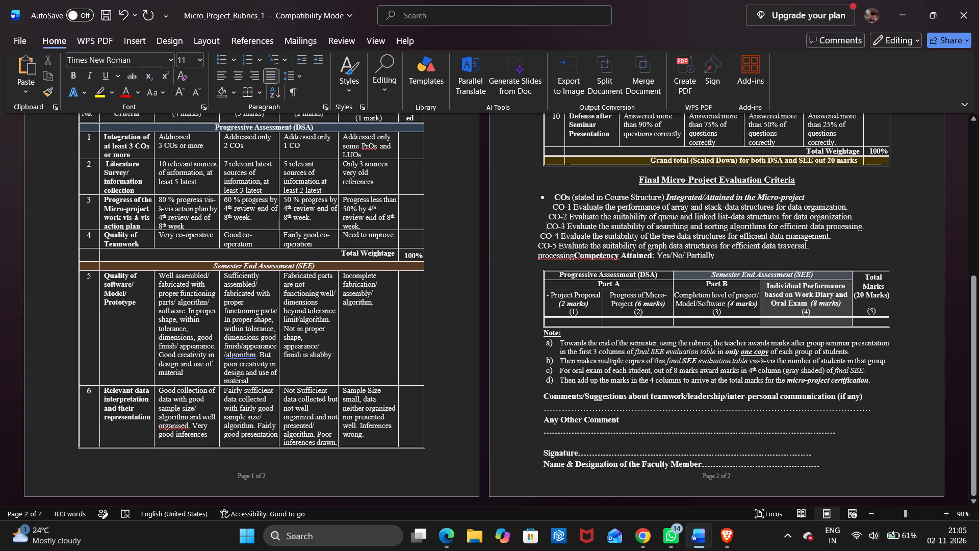
pyautogui.press('space')
pyautogui.press('space')
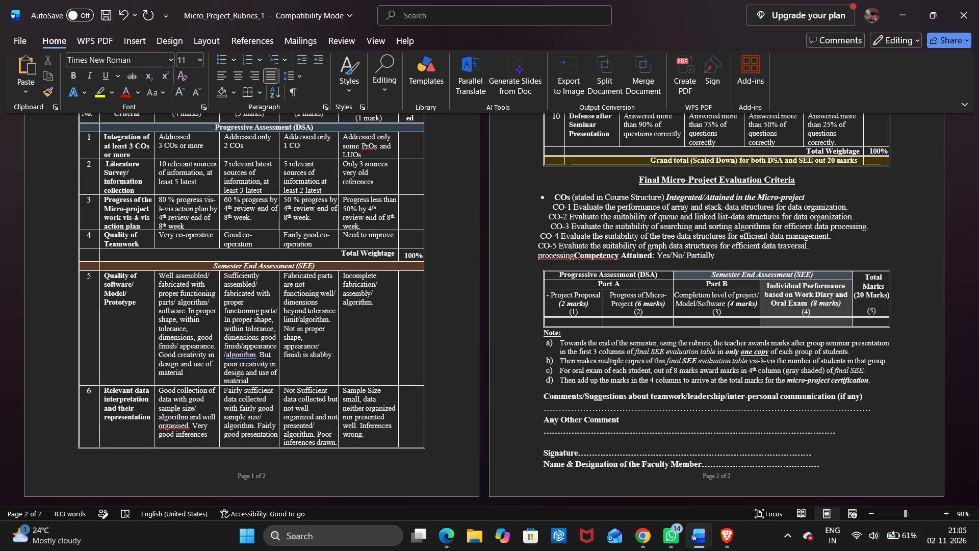
# Add further leading spaces to the CO-2 and CO-3 lines to line them up with CO-1.
pyautogui.click(545, 217)
pyautogui.press('space')
pyautogui.press('space')
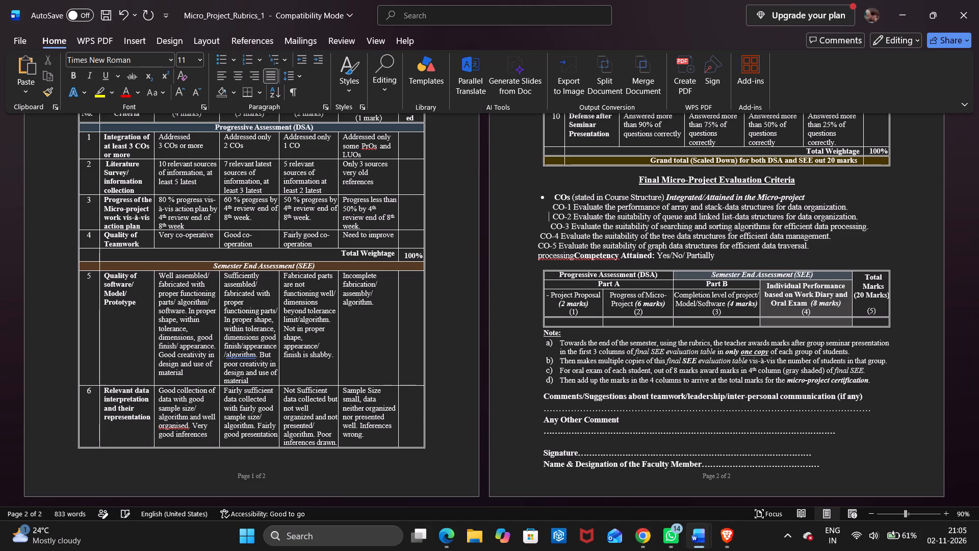
pyautogui.click(545, 224)
pyautogui.press('space')
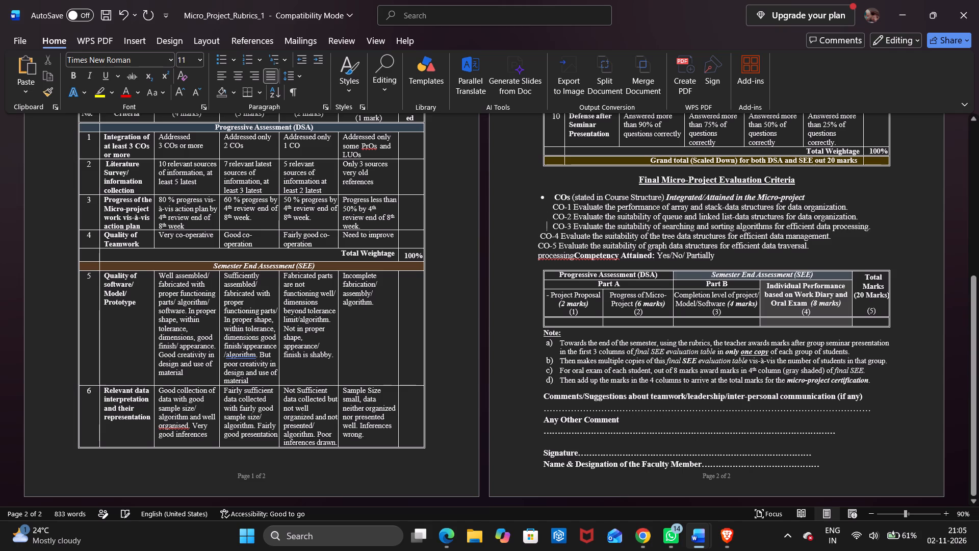
# Indent the CO-4 and CO-5 lines with leading spaces to match the outcome lines above.
pyautogui.click(537, 240)
pyautogui.press('space')
pyautogui.press('space')
pyautogui.press('space')
pyautogui.press('space')
pyautogui.press('space')
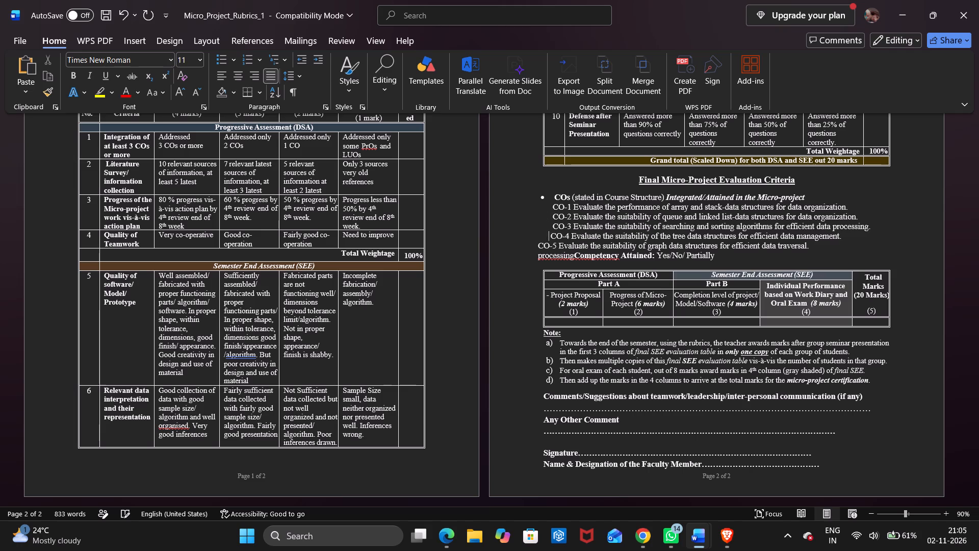
pyautogui.click(533, 242)
pyautogui.press('space')
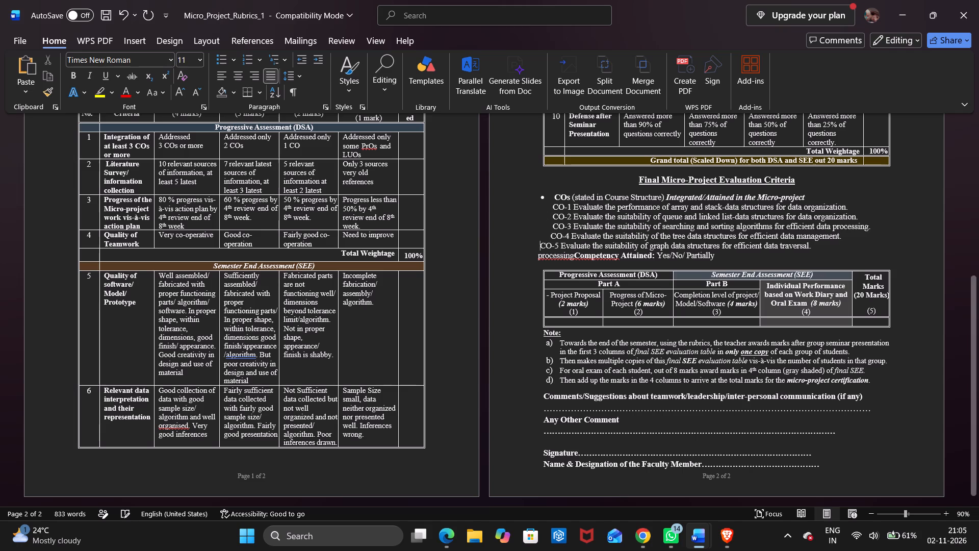
pyautogui.press('space')
pyautogui.press('space')
pyautogui.press('space')
pyautogui.press('space')
pyautogui.press('space')
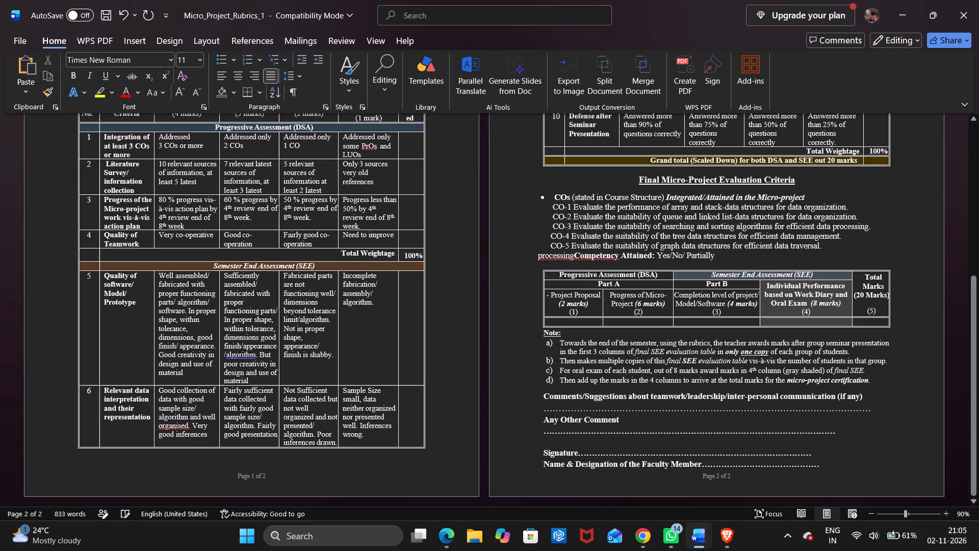
# Remove one leading space each from the CO-3, CO-2 and CO-1 lines to align them with CO-4 and CO-5.
pyautogui.click(551, 227)
pyautogui.press('BackSpace')
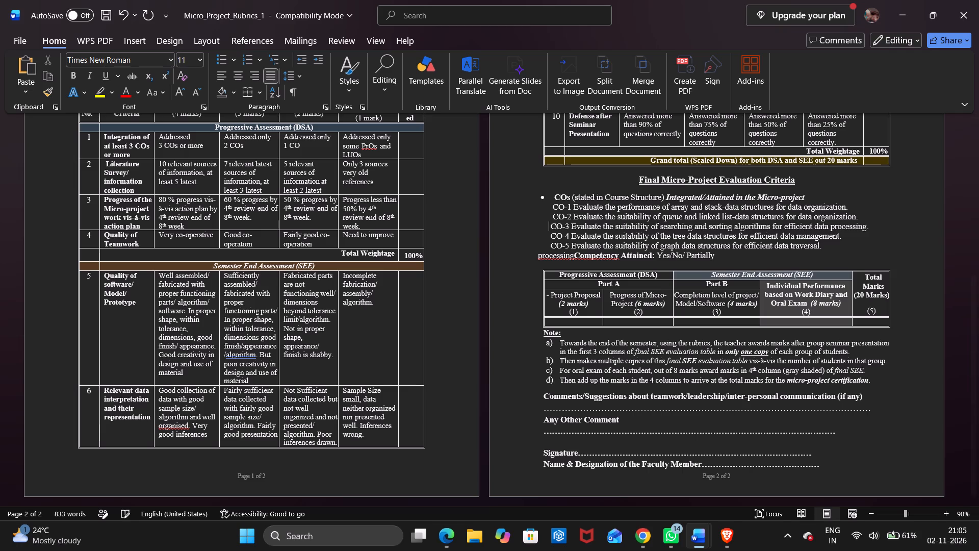
pyautogui.click(553, 212)
pyautogui.press('BackSpace')
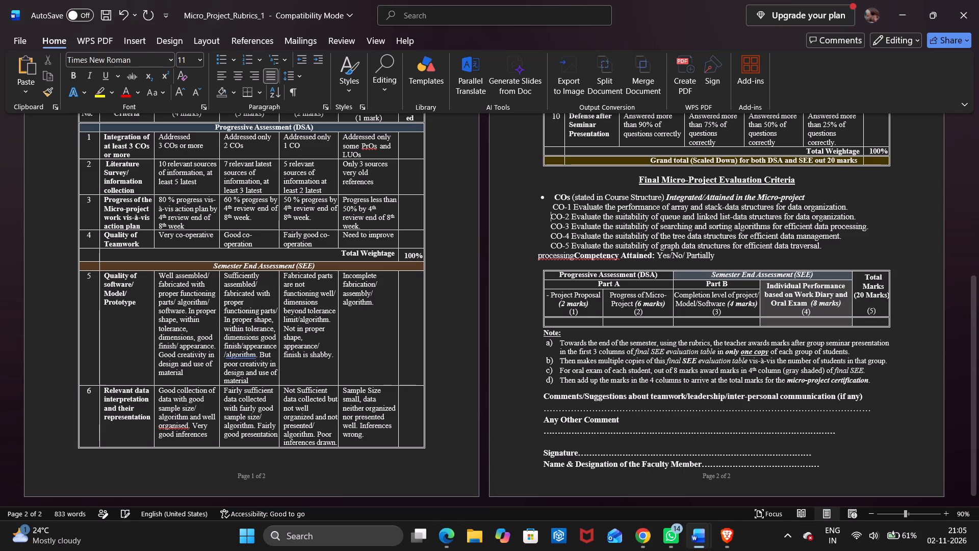
pyautogui.click(552, 210)
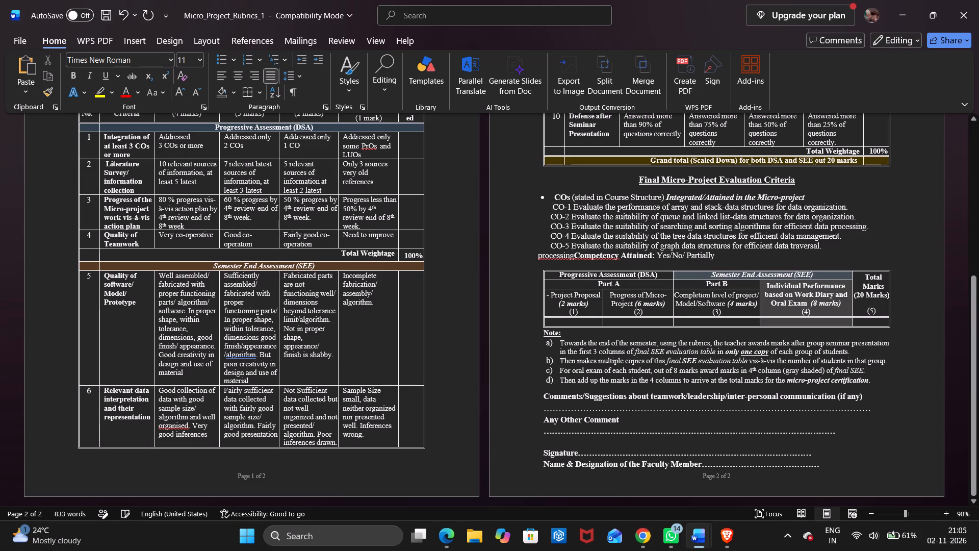
pyautogui.press('BackSpace')
# Remove the bullet from the "COs (stated in Course Structure)" line, keeping its text.
pyautogui.click(554, 199)
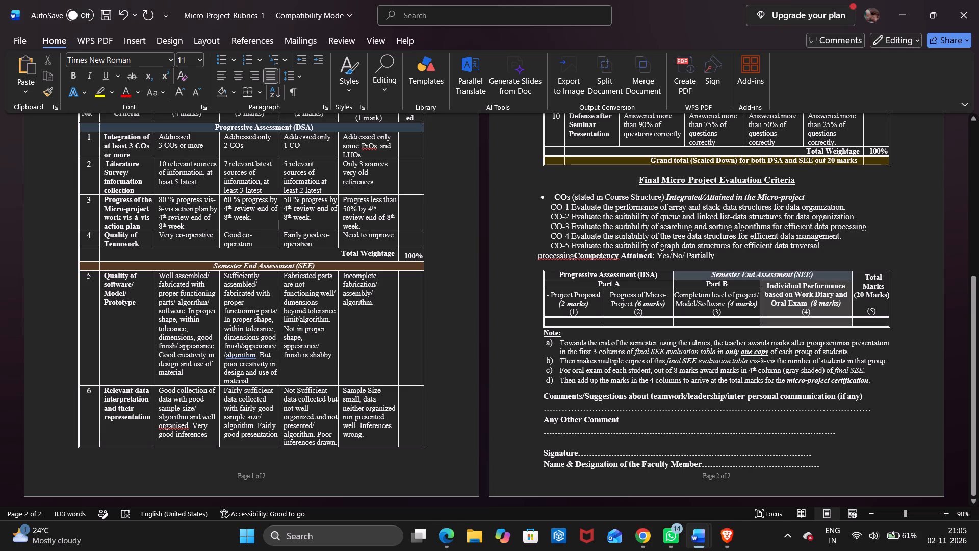
pyautogui.press('BackSpace')
# Review the rubrics document from the final evaluation criteria back up to the header fields.
pyautogui.scroll(-1, 542, 268)
pyautogui.scroll(2, 650, 259)
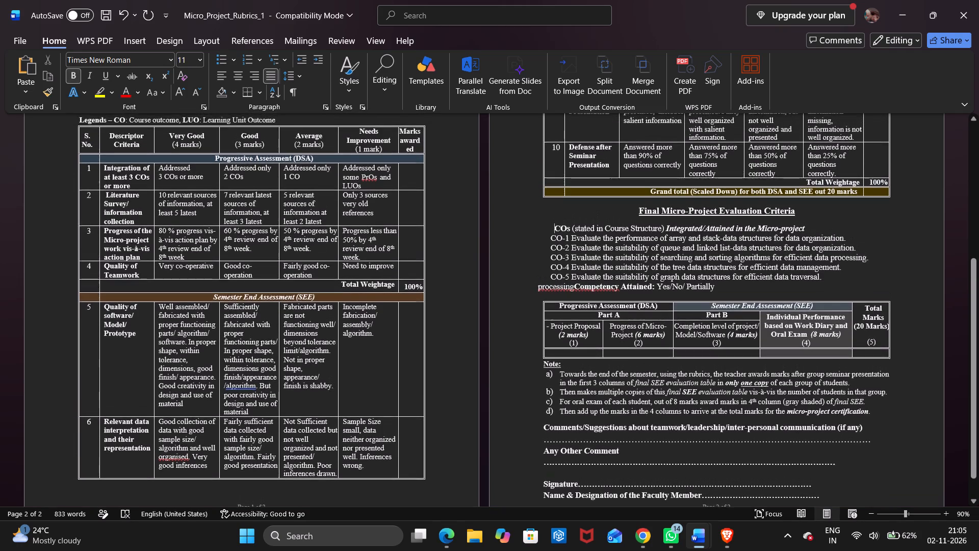
pyautogui.scroll(1, 650, 259)
pyautogui.scroll(-3, 650, 259)
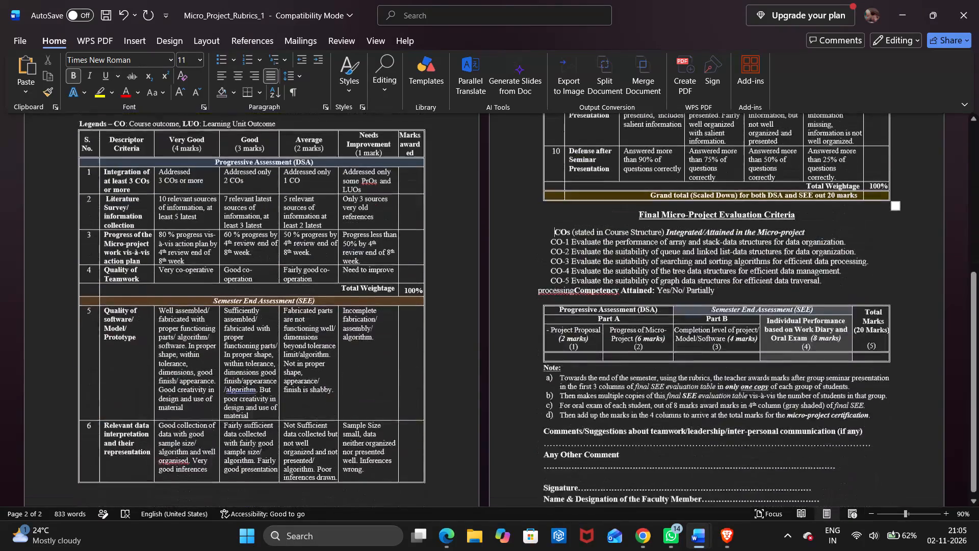
pyautogui.scroll(9, 650, 259)
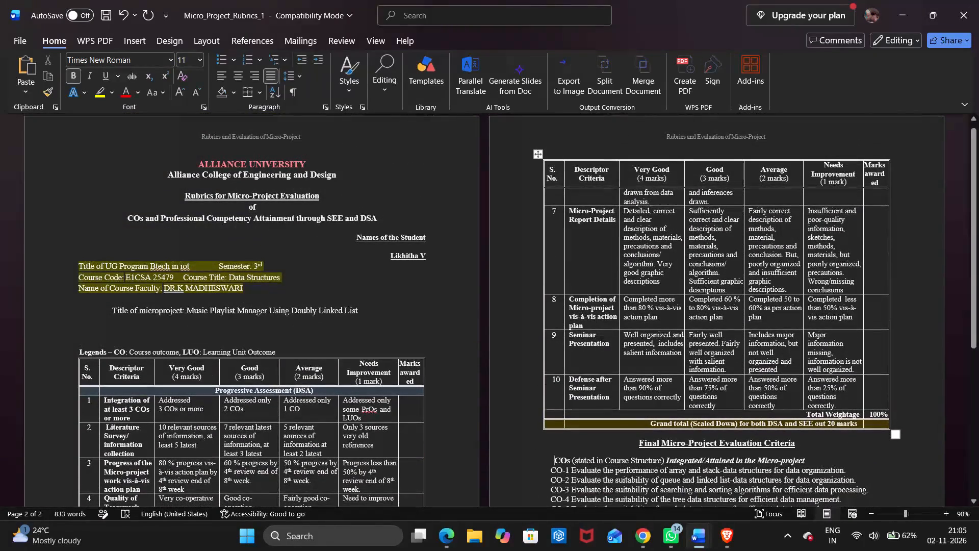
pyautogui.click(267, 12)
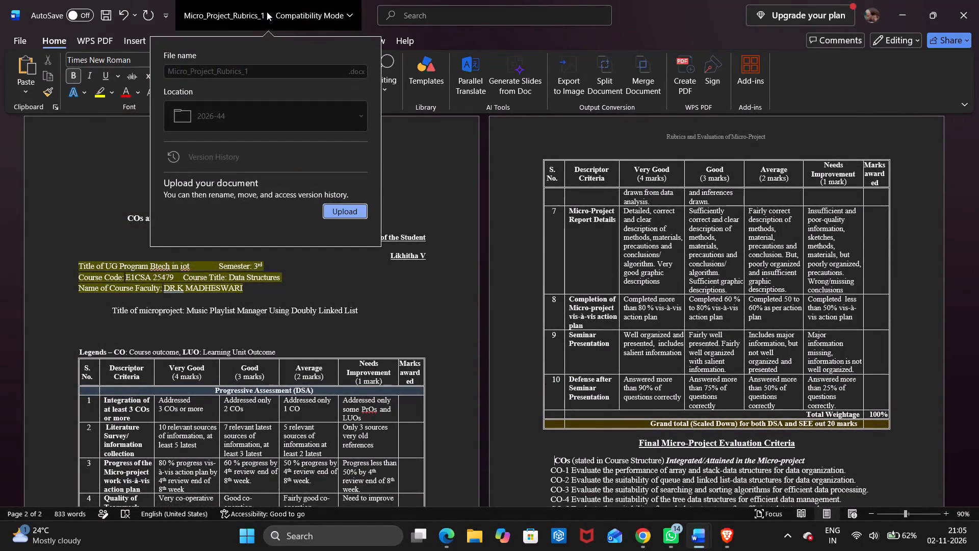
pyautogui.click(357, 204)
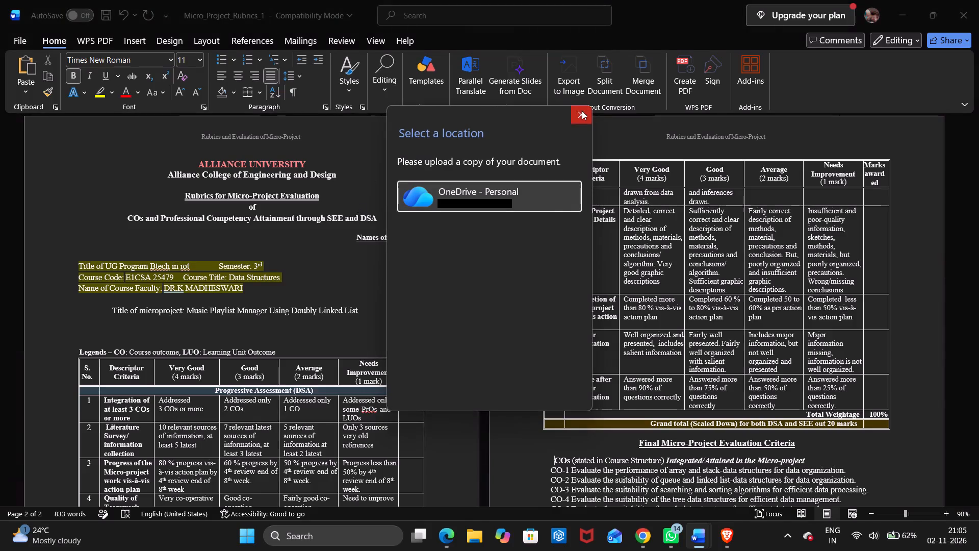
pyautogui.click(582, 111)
# Save the changes to the Micro_Project_Rubrics_1 document under its existing name.
pyautogui.scroll(-8, 541, 198)
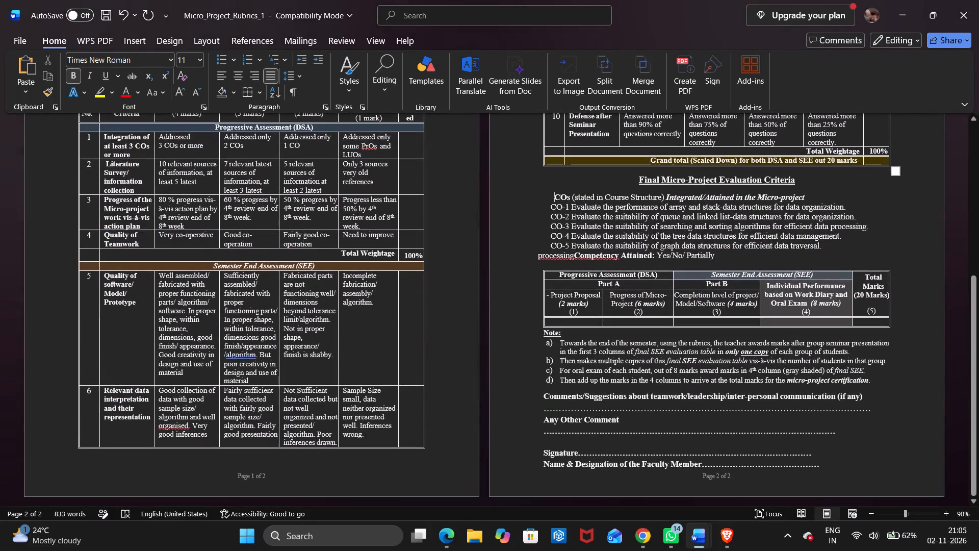
pyautogui.hotkey('ctrl', 's')
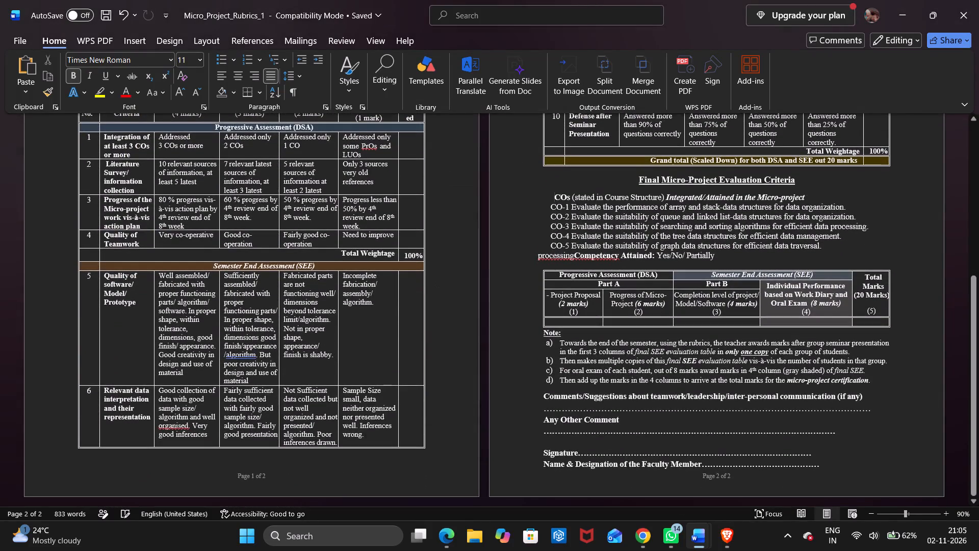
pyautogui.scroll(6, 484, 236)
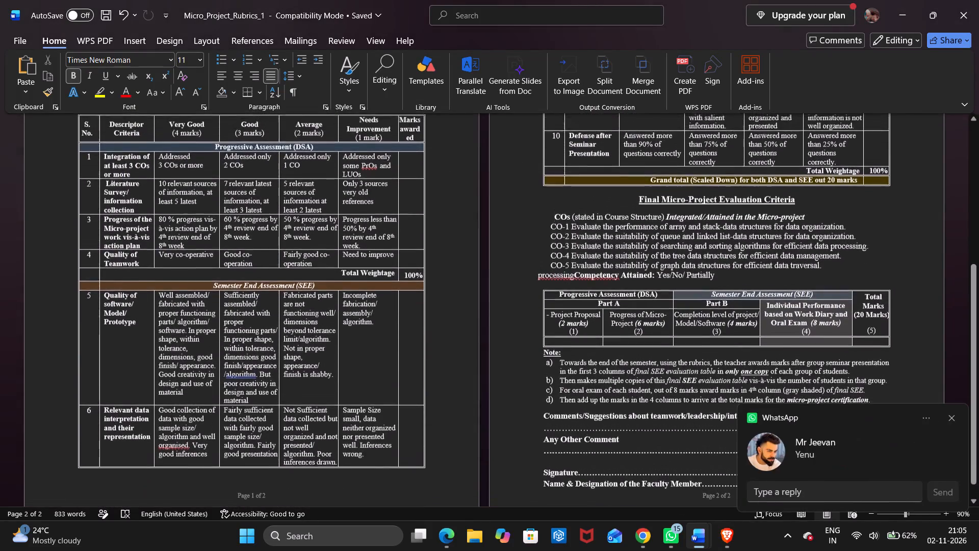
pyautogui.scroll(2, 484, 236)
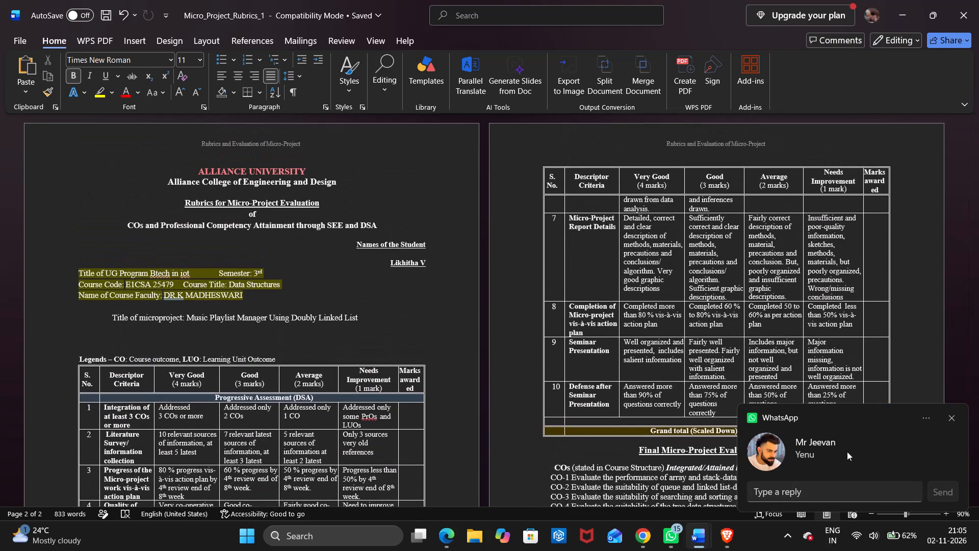
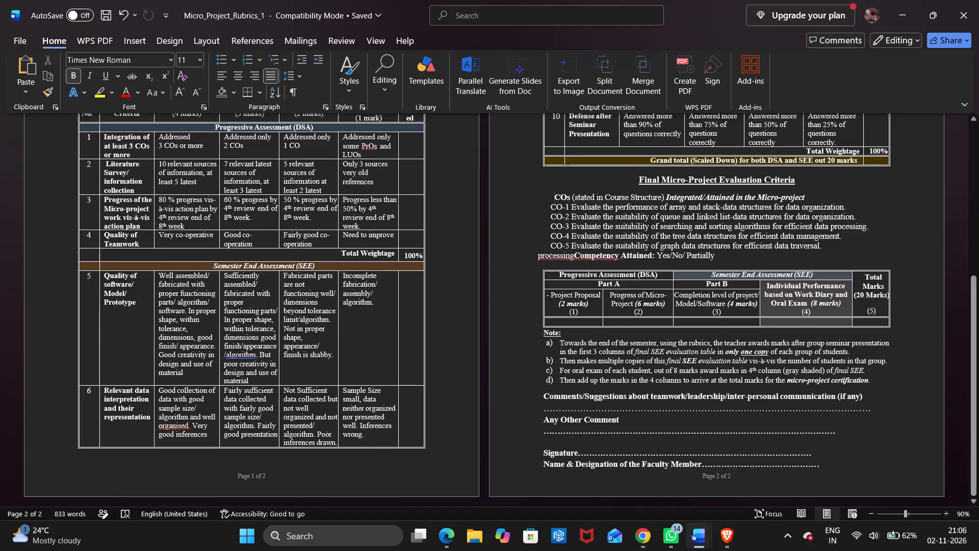
# Review the rubrics document's header fields, assessment tables and final micro-project evaluation criteria.
pyautogui.scroll(1, 503, 331)
pyautogui.scroll(-3, 503, 331)
pyautogui.scroll(1, 503, 331)
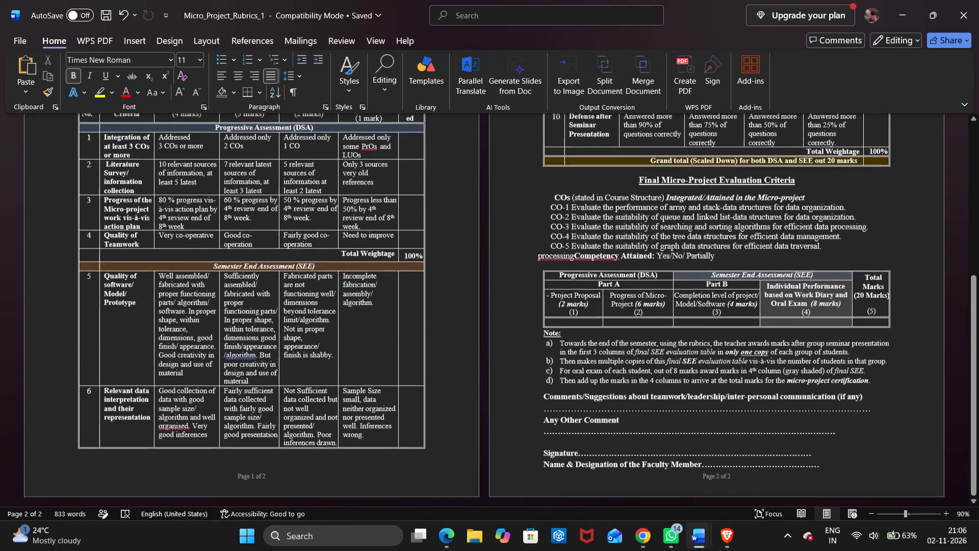
pyautogui.scroll(1, 503, 331)
pyautogui.scroll(1, 517, 273)
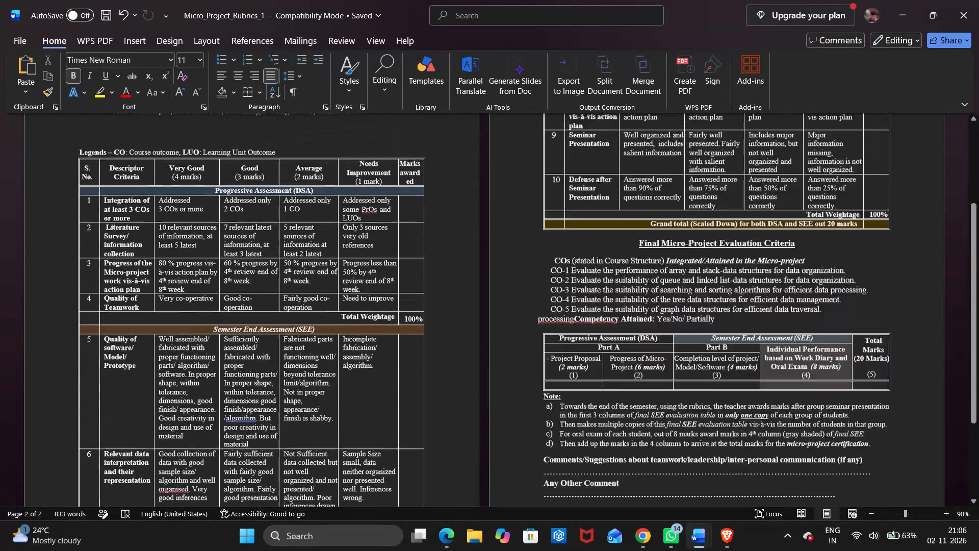
pyautogui.scroll(4, 517, 273)
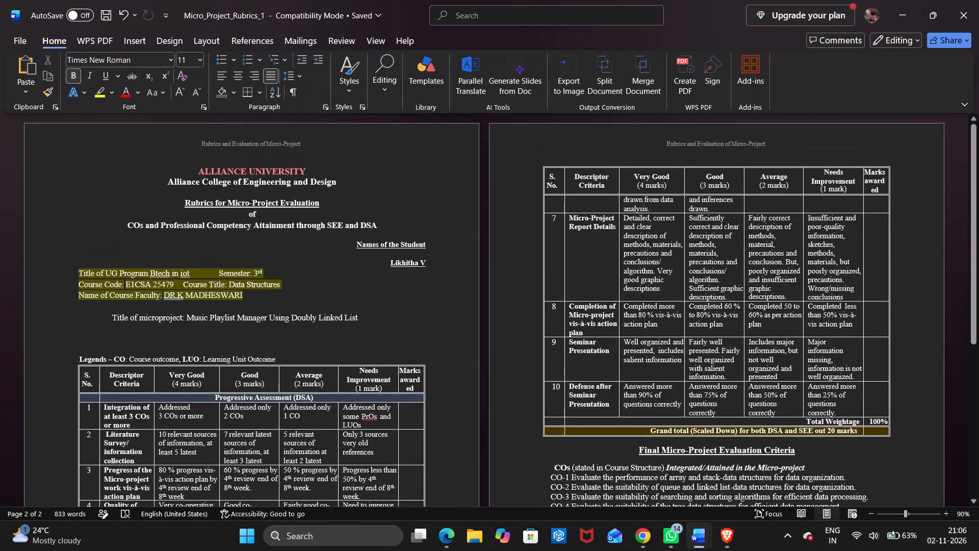
pyautogui.scroll(-2, 517, 273)
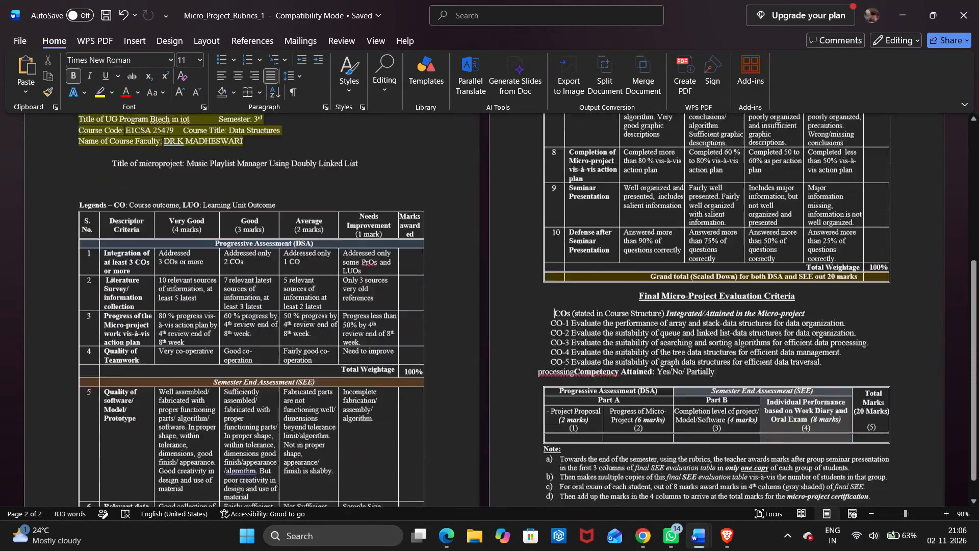
pyautogui.scroll(-4, 517, 273)
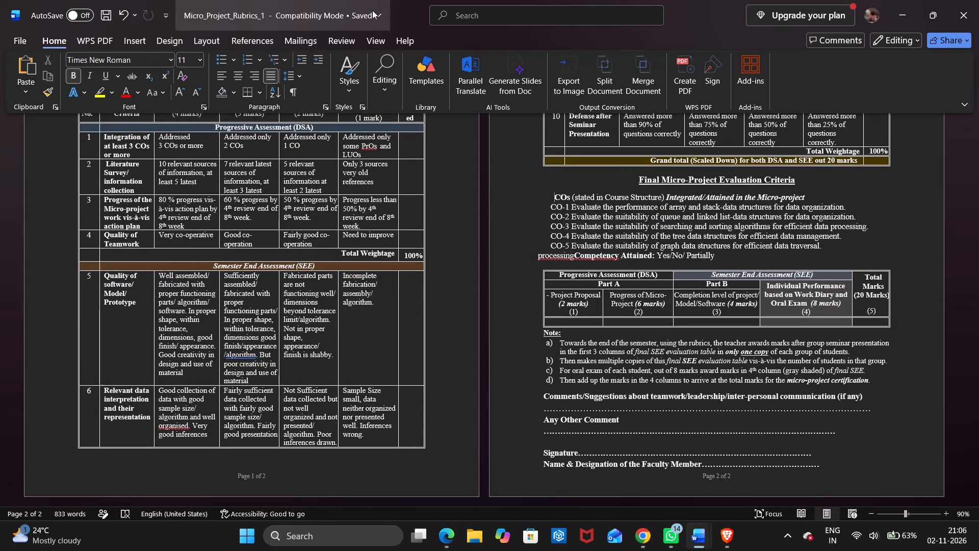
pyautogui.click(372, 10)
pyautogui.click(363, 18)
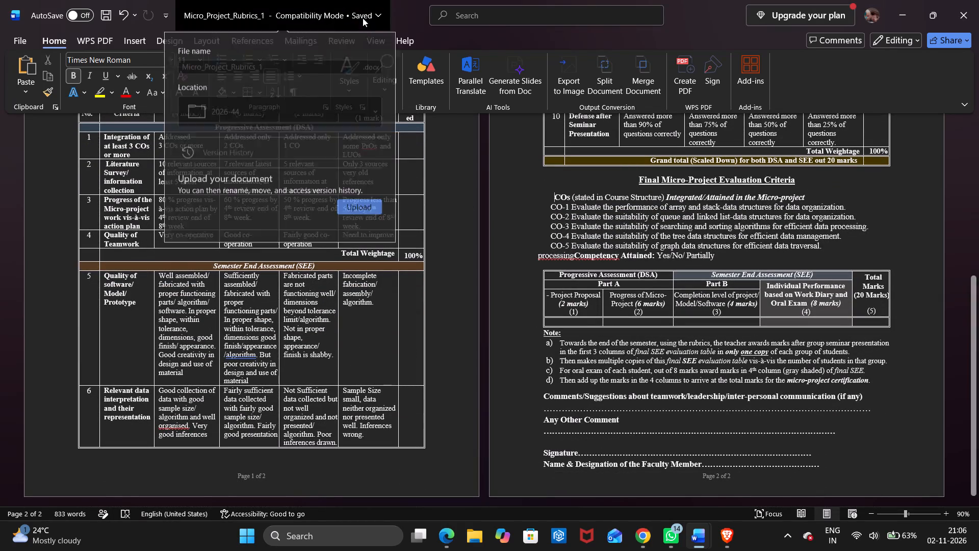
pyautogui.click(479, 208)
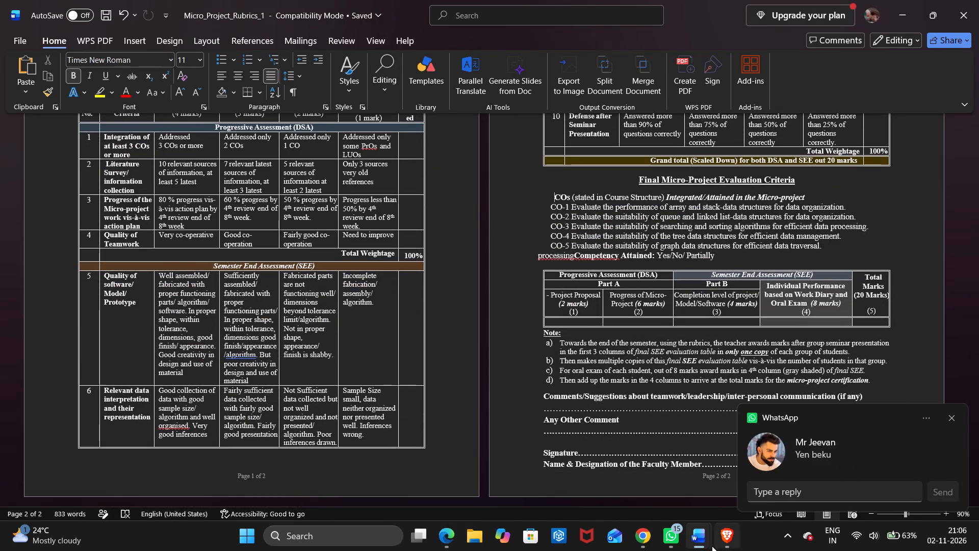
# Switch to the Music Playlist Manager micro-project report and enable saving for the protected file.
pyautogui.click(731, 488)
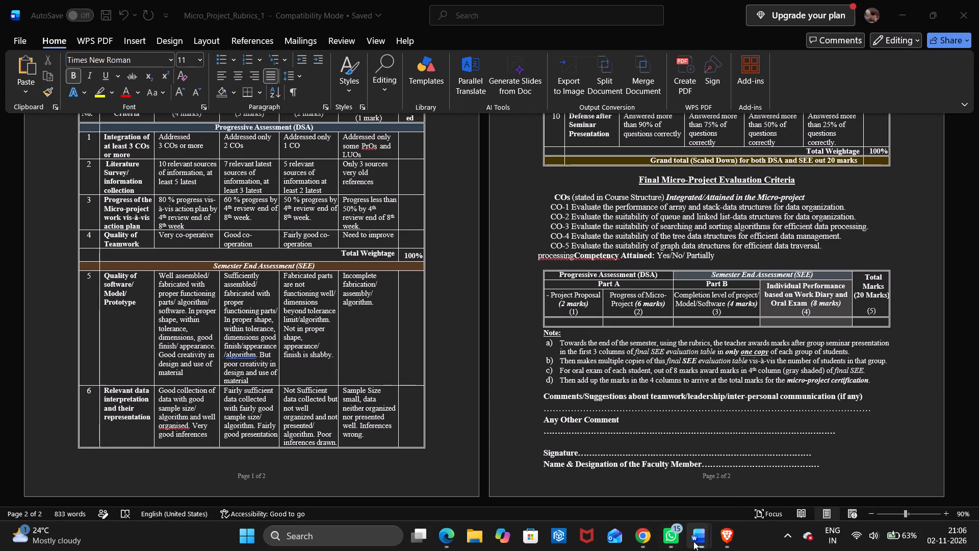
pyautogui.click(728, 477)
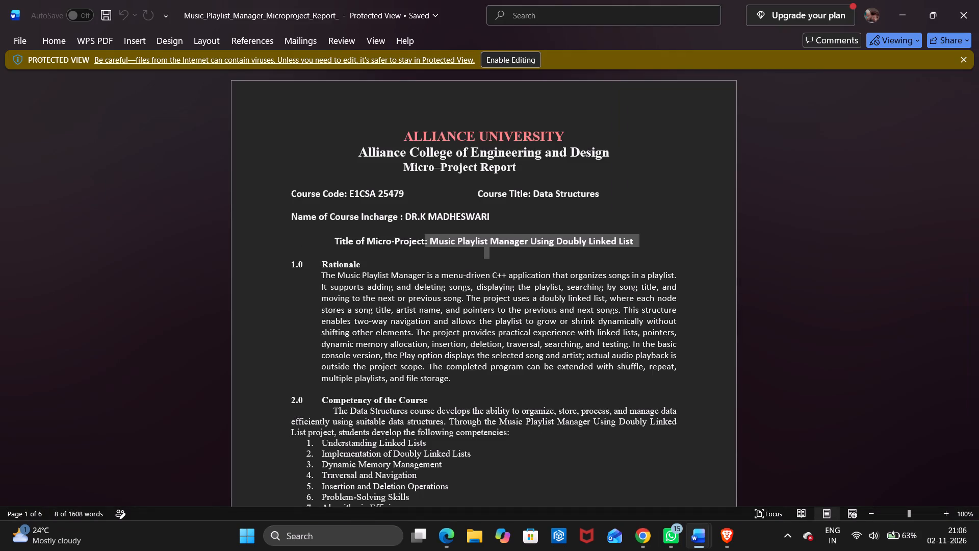
pyautogui.click(23, 32)
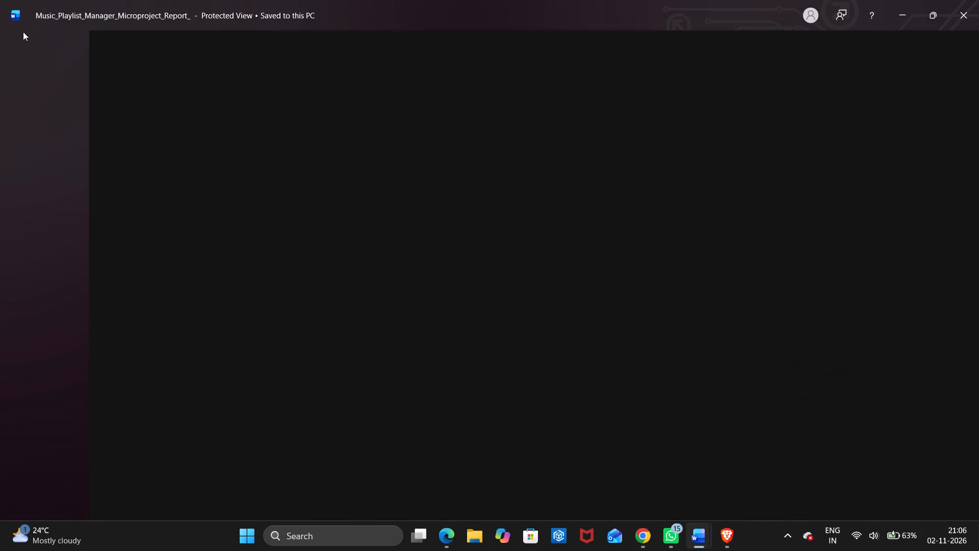
pyautogui.scroll(-2, 375, 348)
pyautogui.scroll(3, 375, 348)
pyautogui.scroll(-1, 375, 348)
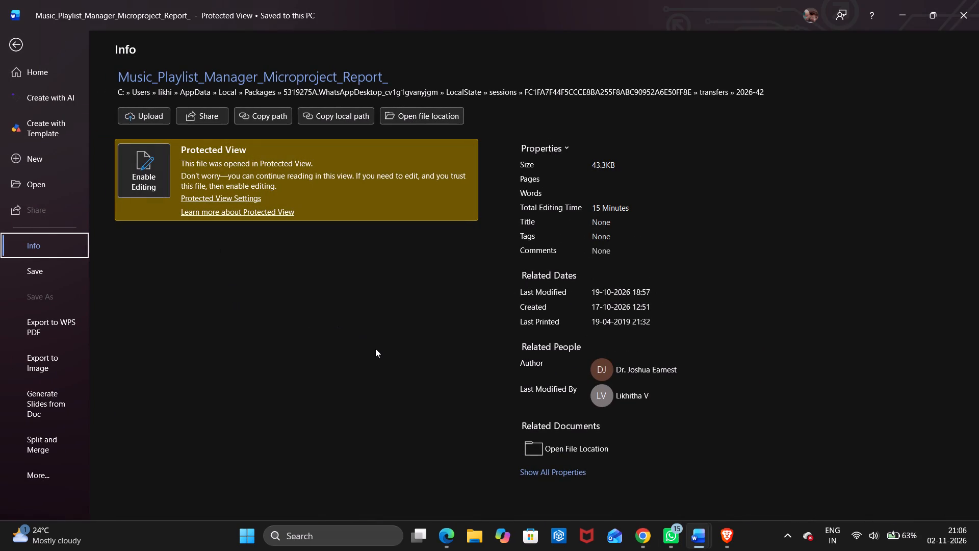
pyautogui.scroll(-1, 375, 348)
pyautogui.click(63, 273)
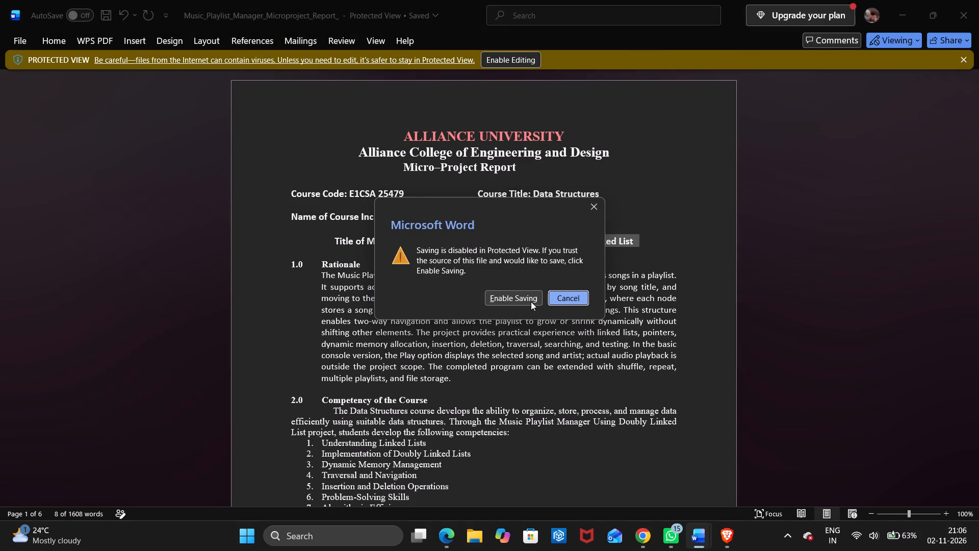
pyautogui.click(525, 301)
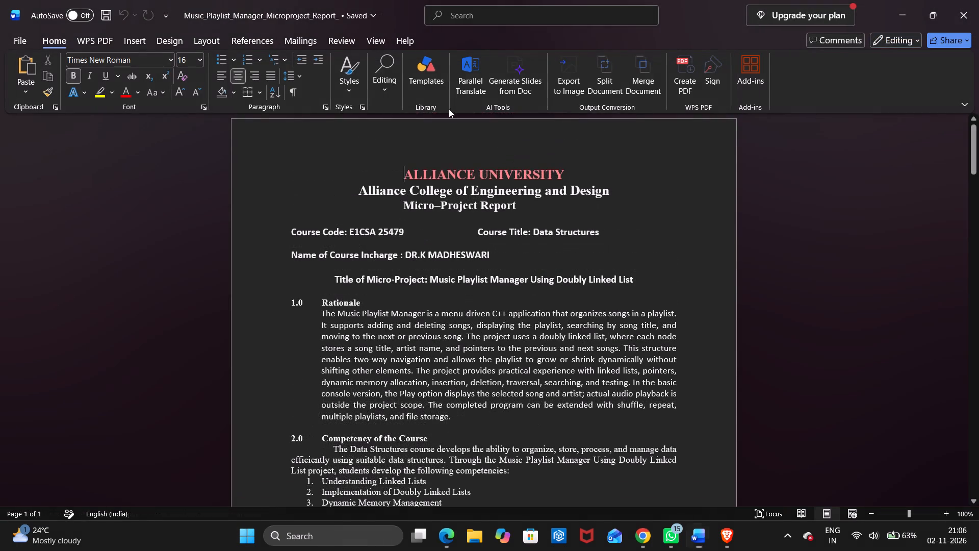
# Save the Music Playlist Manager micro-project report under its existing name.
pyautogui.click(18, 45)
pyautogui.scroll(-1, 226, 314)
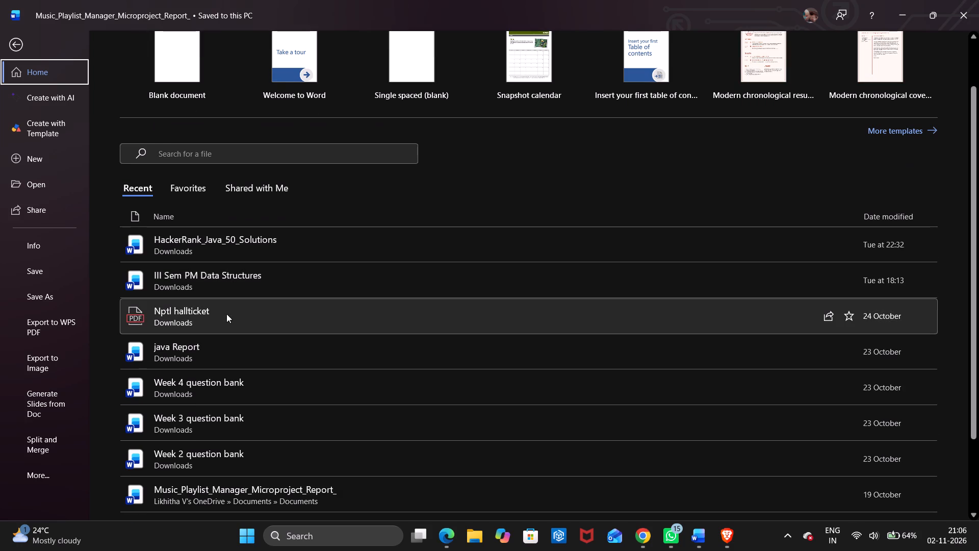
pyautogui.scroll(-3, 235, 369)
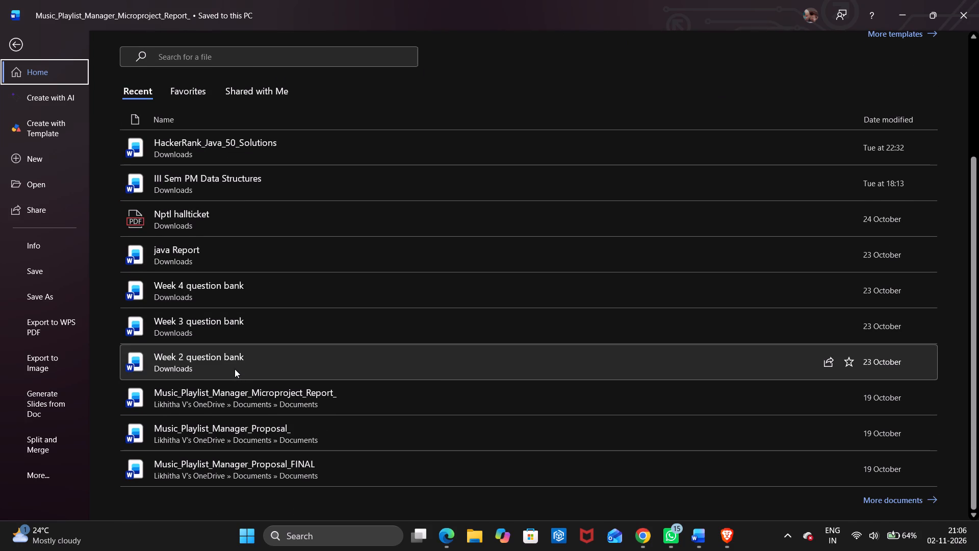
pyautogui.scroll(-1, 235, 369)
pyautogui.scroll(6, 222, 289)
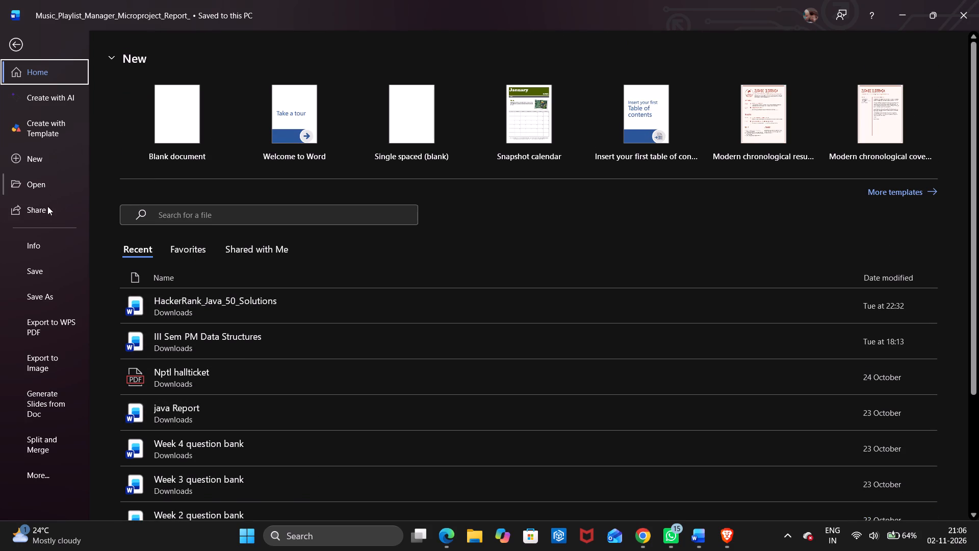
pyautogui.click(53, 265)
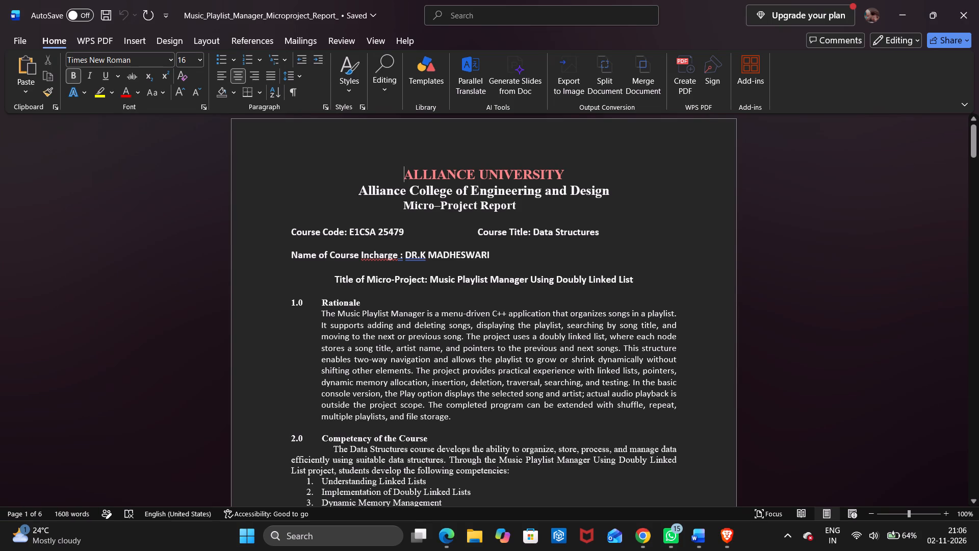
# Look through the micro-project report down to its last page.
pyautogui.scroll(-15, 445, 192)
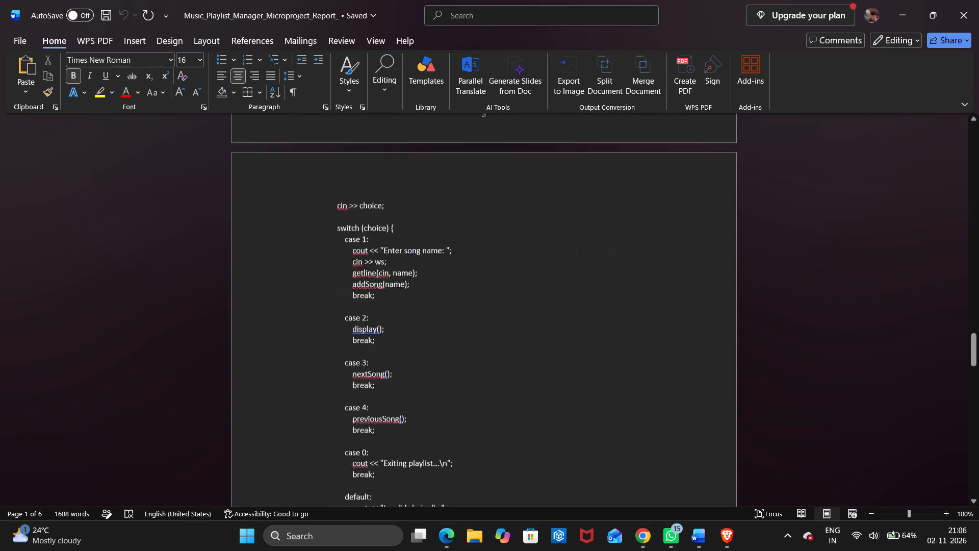
pyautogui.scroll(-10, 445, 192)
pyautogui.hscroll(4, 536, 0)
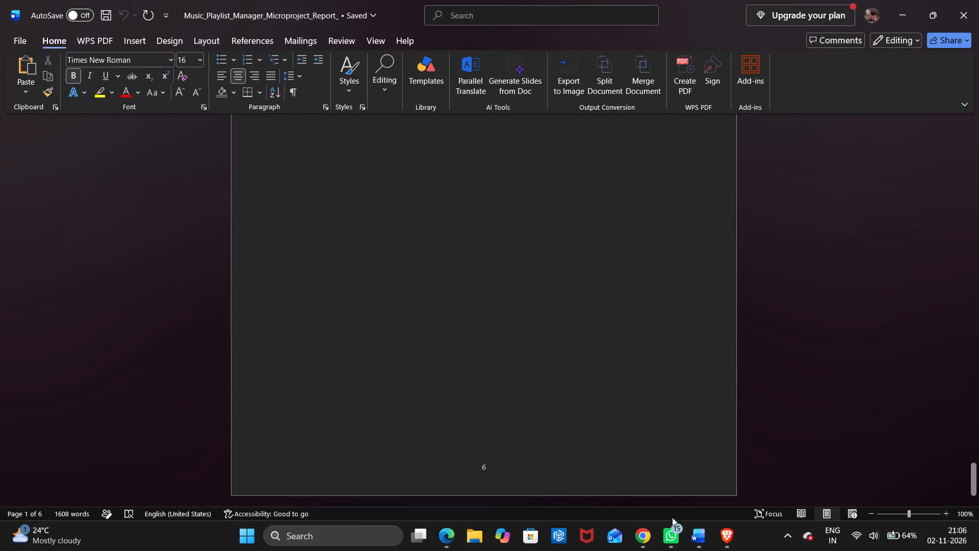
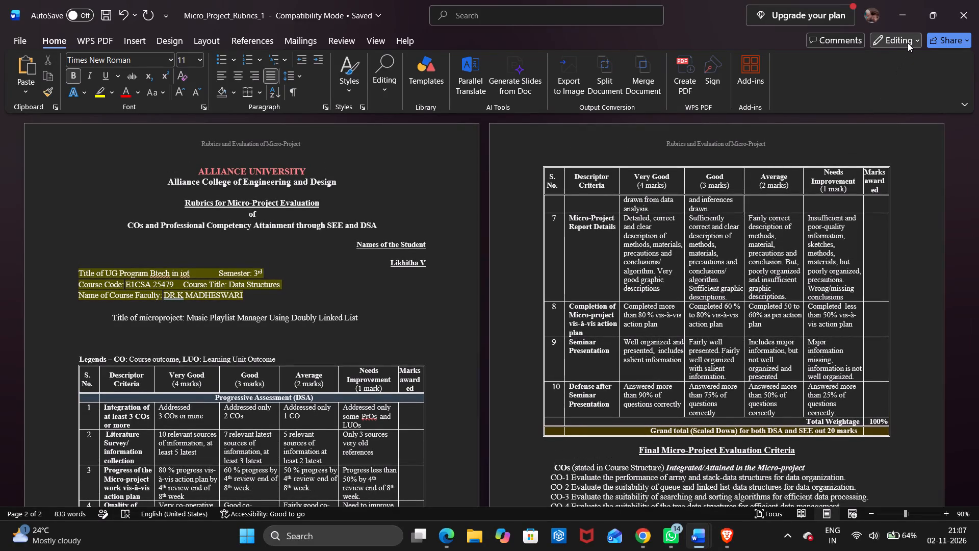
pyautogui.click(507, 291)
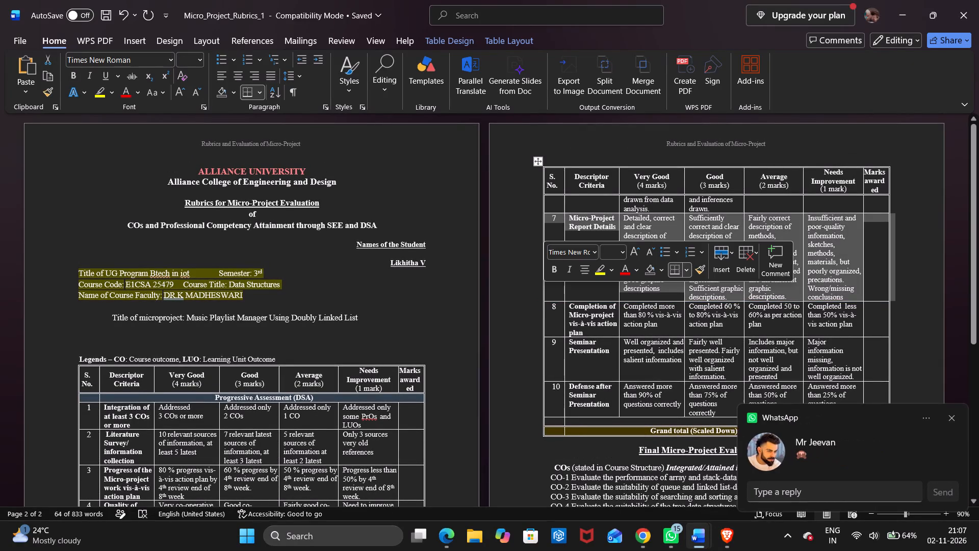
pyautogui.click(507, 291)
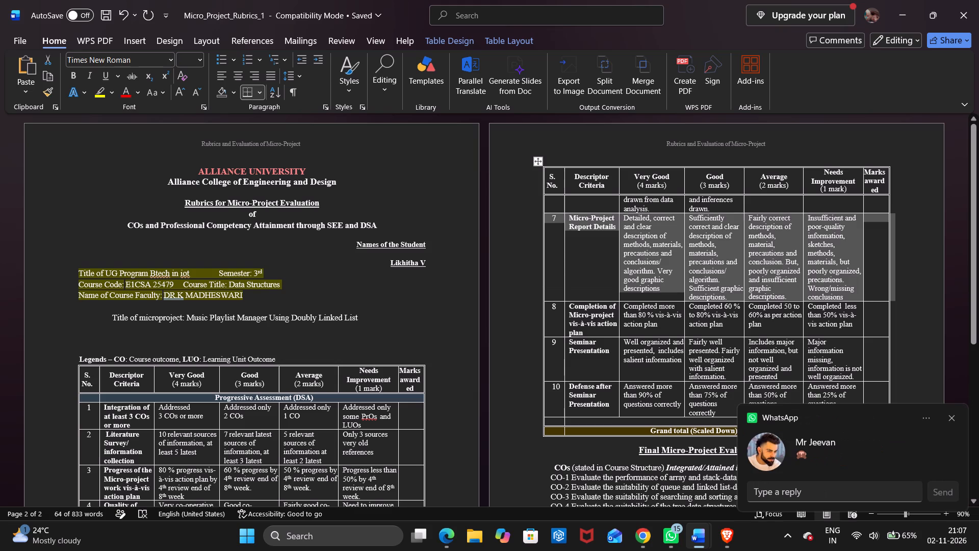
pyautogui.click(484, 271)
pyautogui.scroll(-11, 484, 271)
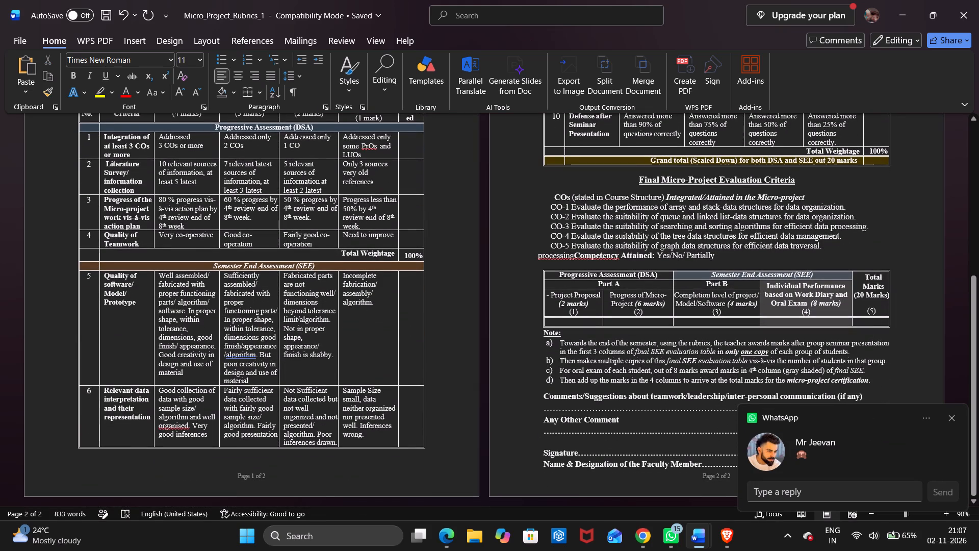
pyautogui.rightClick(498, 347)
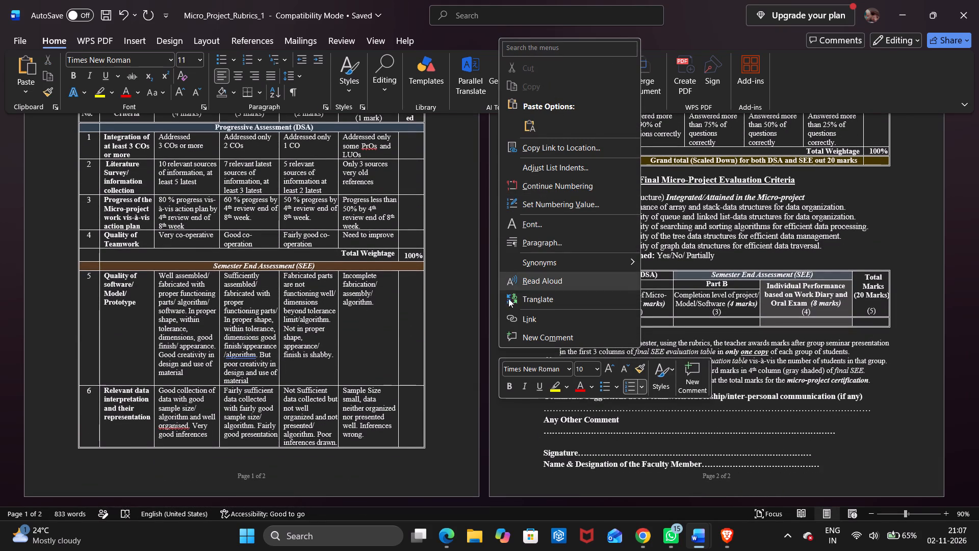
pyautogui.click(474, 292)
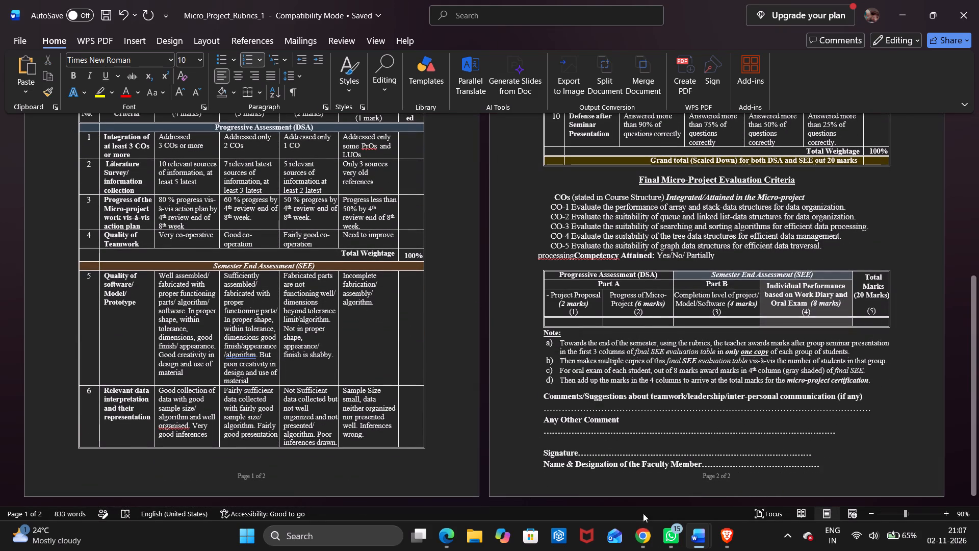
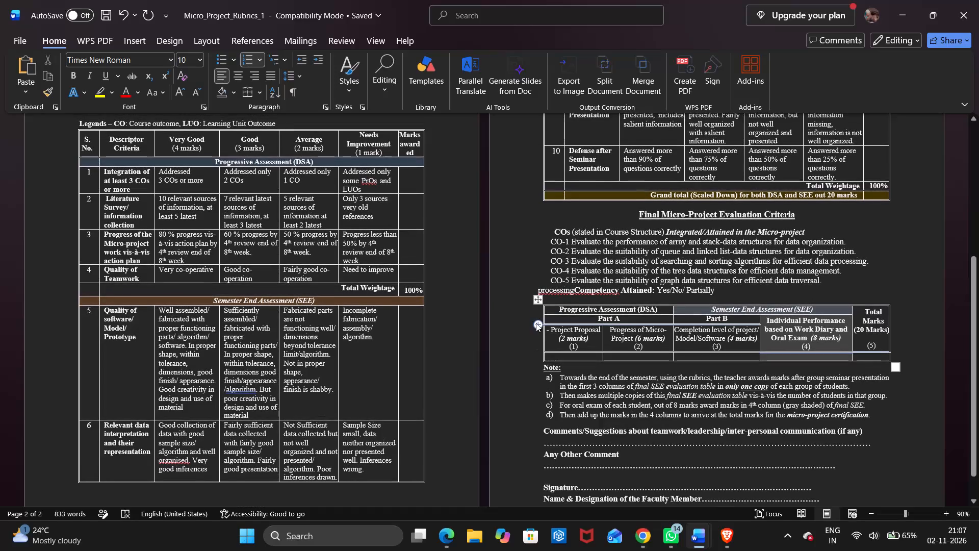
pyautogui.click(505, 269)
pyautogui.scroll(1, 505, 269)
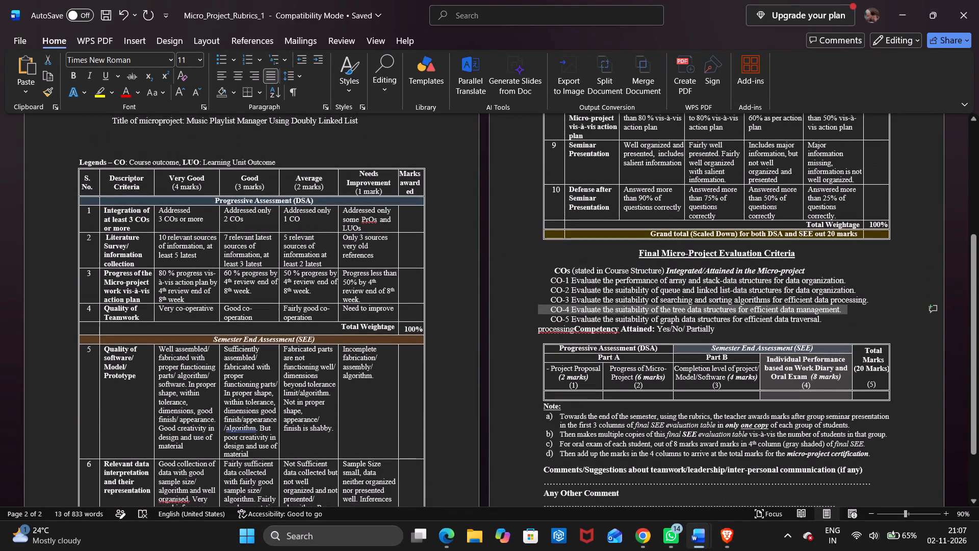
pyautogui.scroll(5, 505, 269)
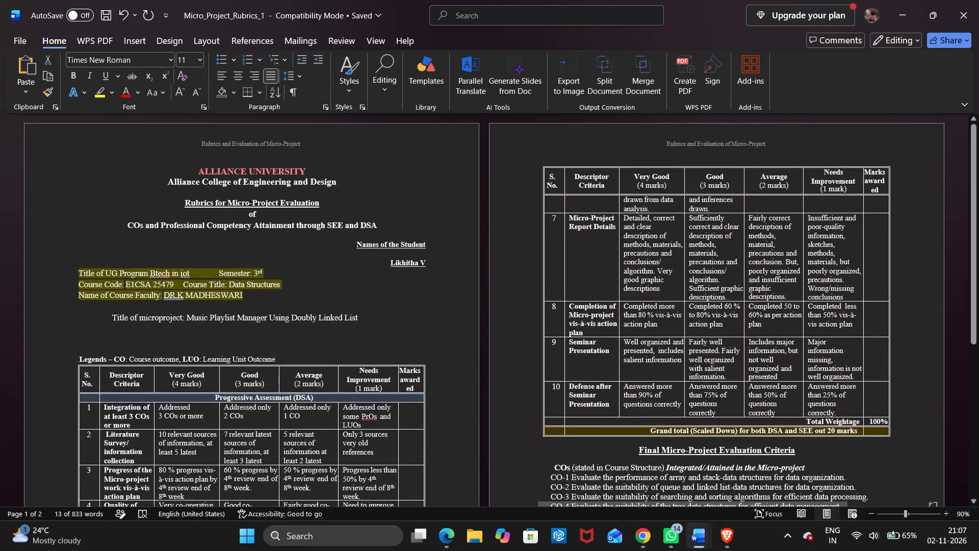
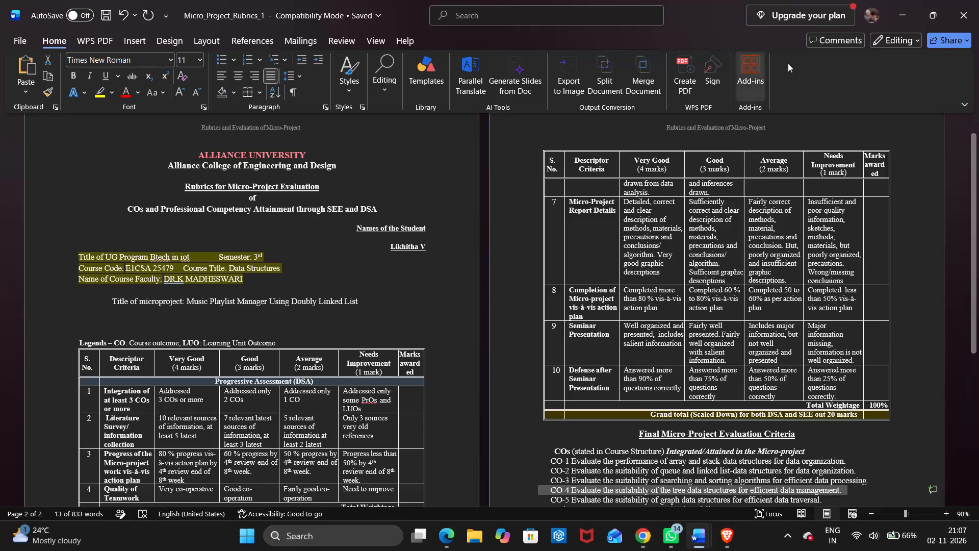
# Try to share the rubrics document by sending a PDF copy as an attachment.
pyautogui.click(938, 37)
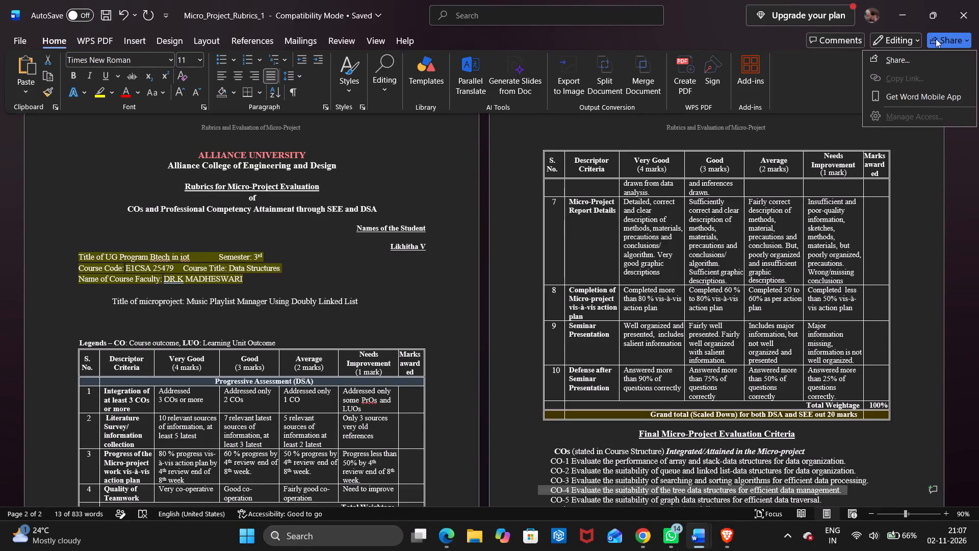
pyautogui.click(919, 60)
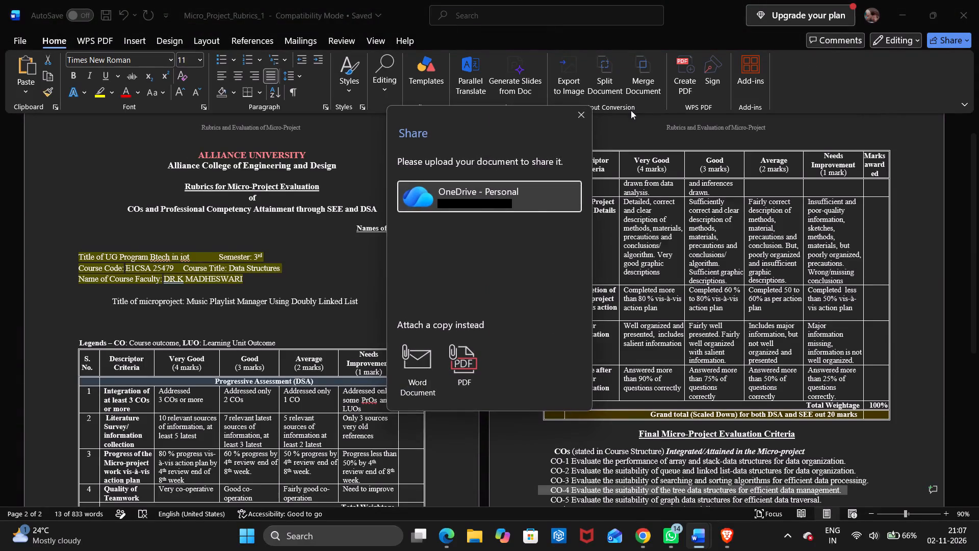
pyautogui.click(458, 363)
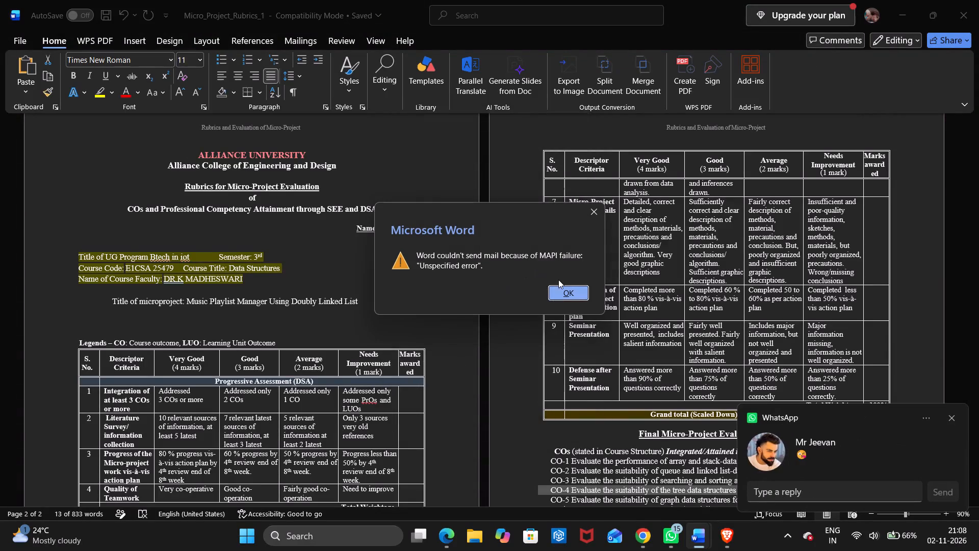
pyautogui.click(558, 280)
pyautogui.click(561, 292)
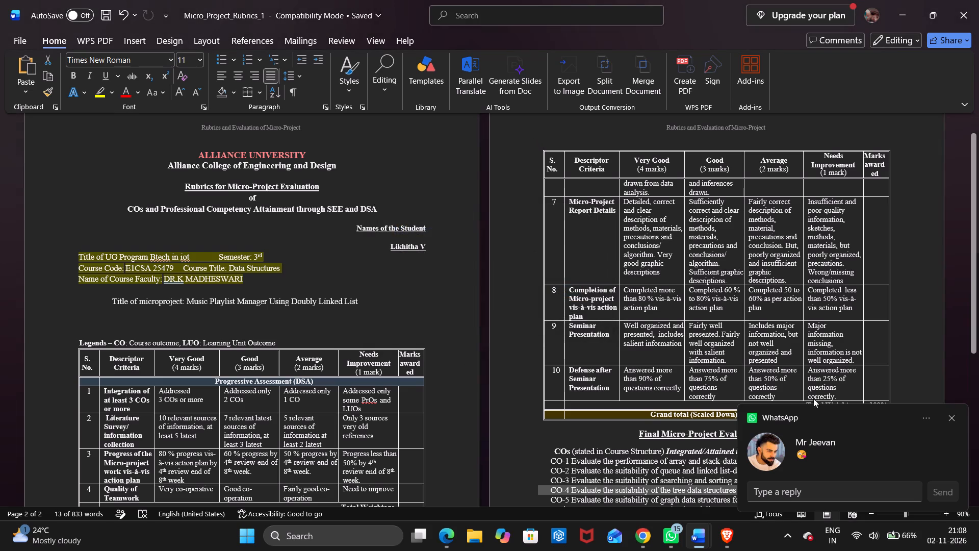
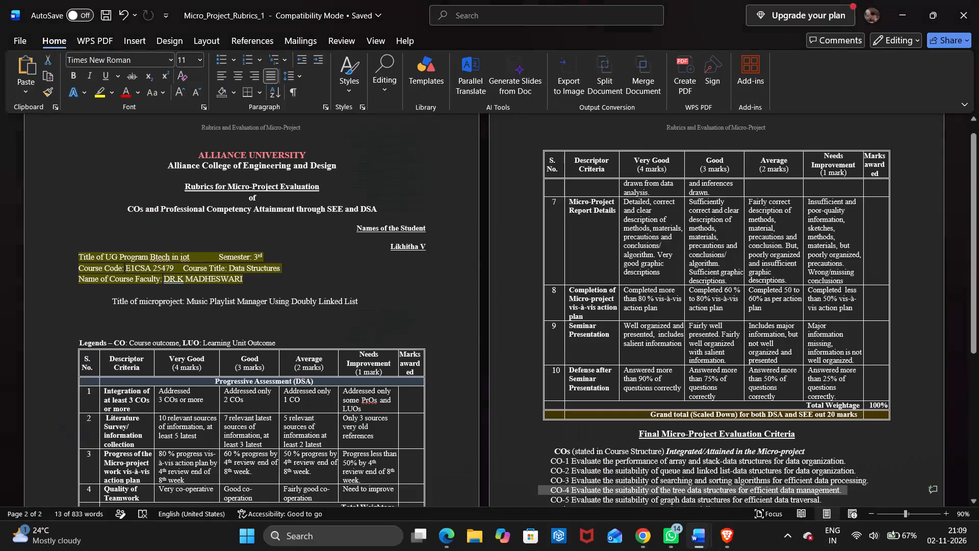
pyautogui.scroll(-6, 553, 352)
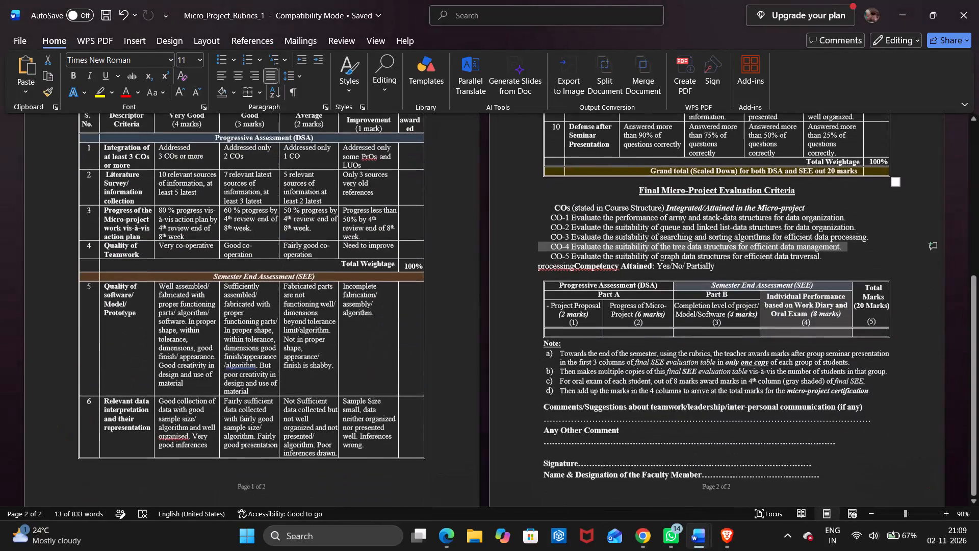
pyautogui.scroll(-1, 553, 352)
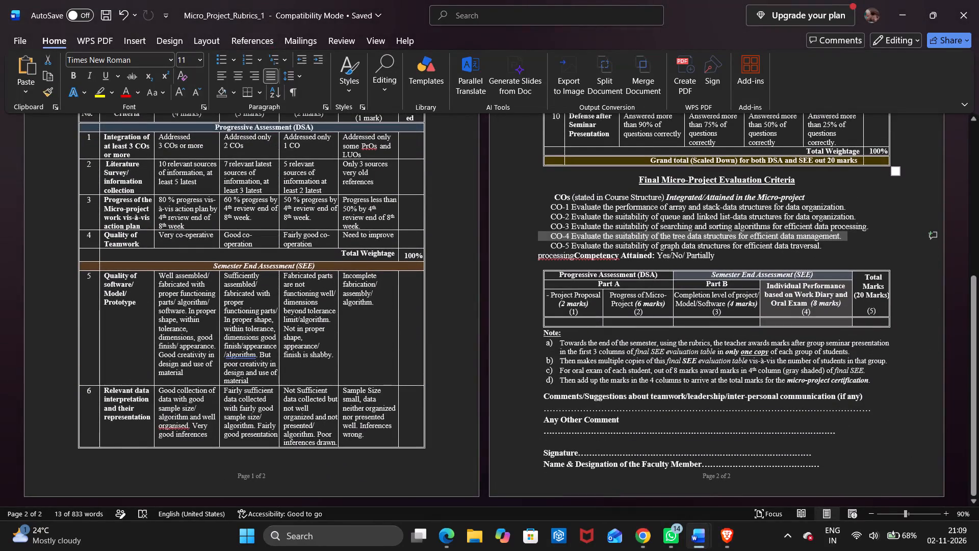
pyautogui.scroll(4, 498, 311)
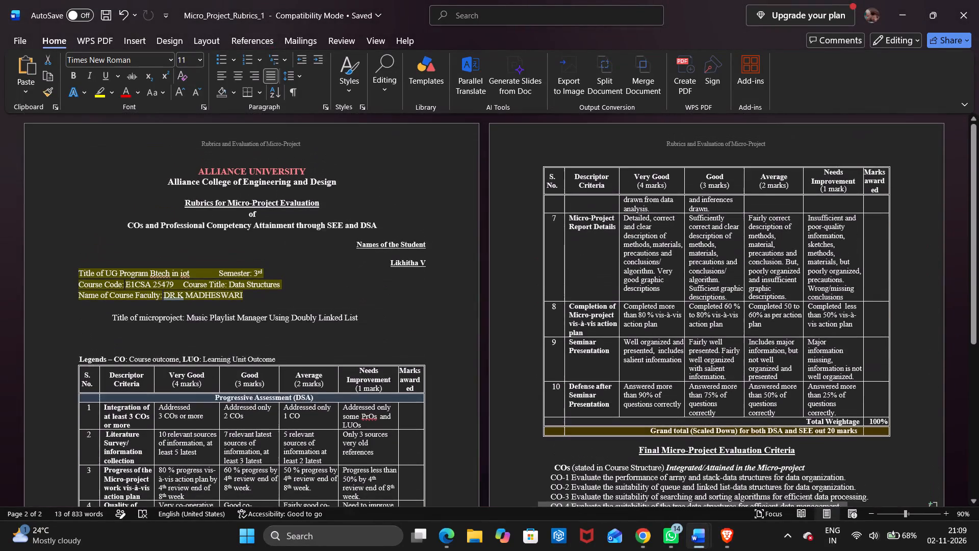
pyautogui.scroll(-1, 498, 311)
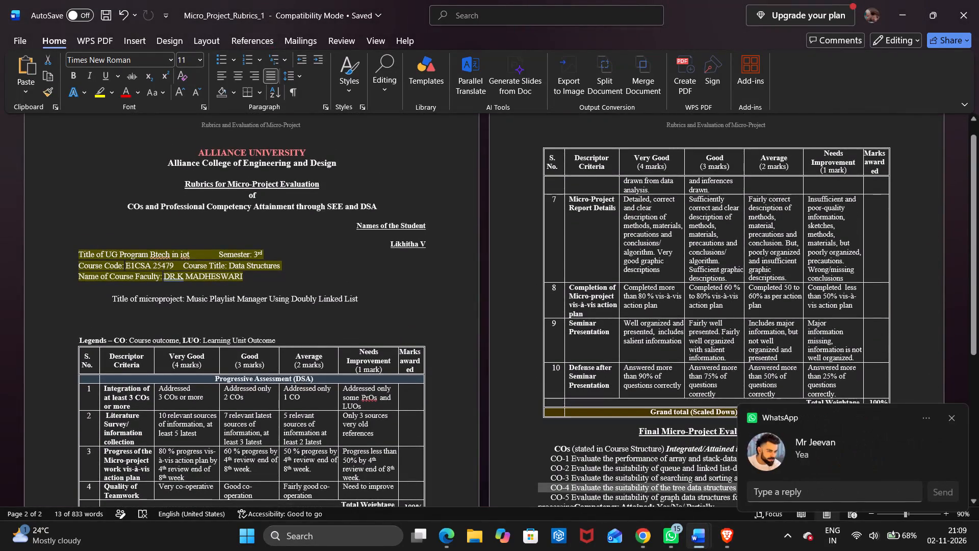
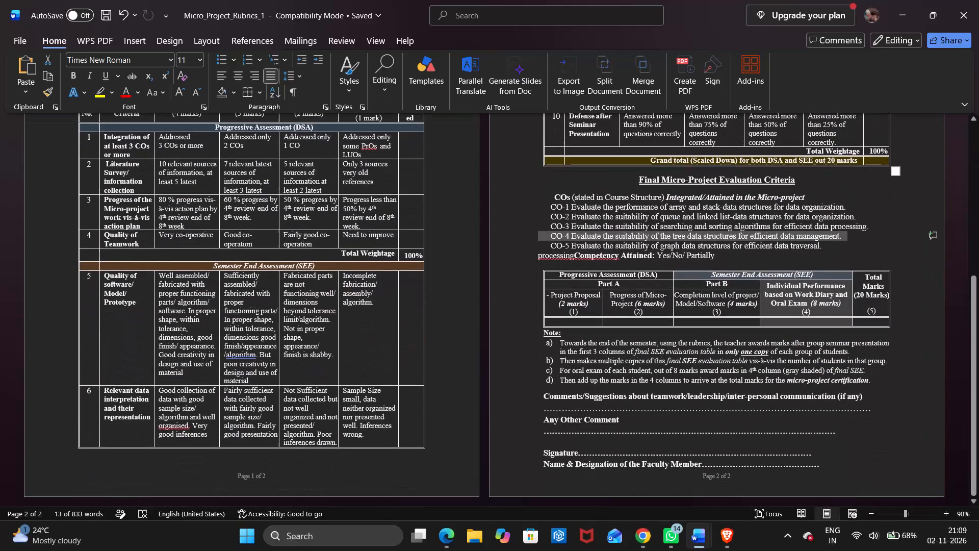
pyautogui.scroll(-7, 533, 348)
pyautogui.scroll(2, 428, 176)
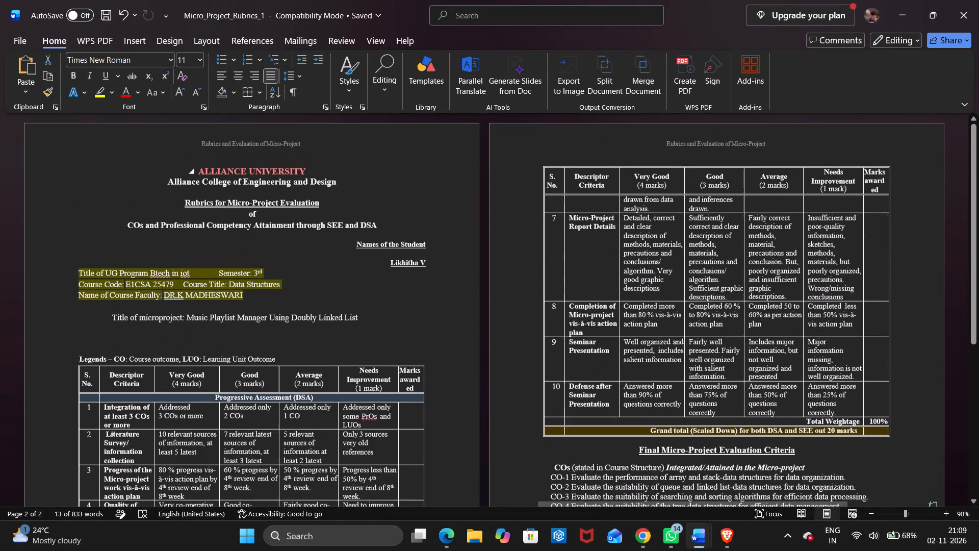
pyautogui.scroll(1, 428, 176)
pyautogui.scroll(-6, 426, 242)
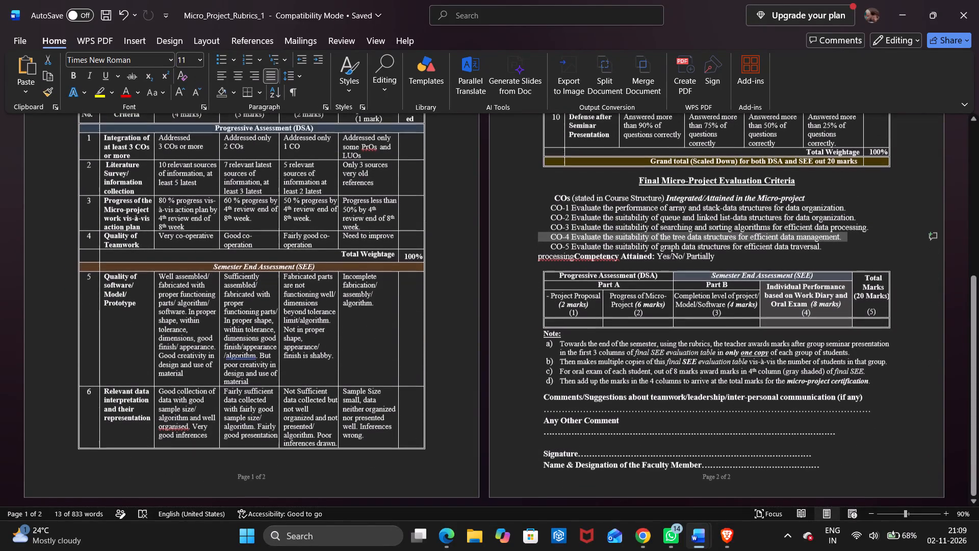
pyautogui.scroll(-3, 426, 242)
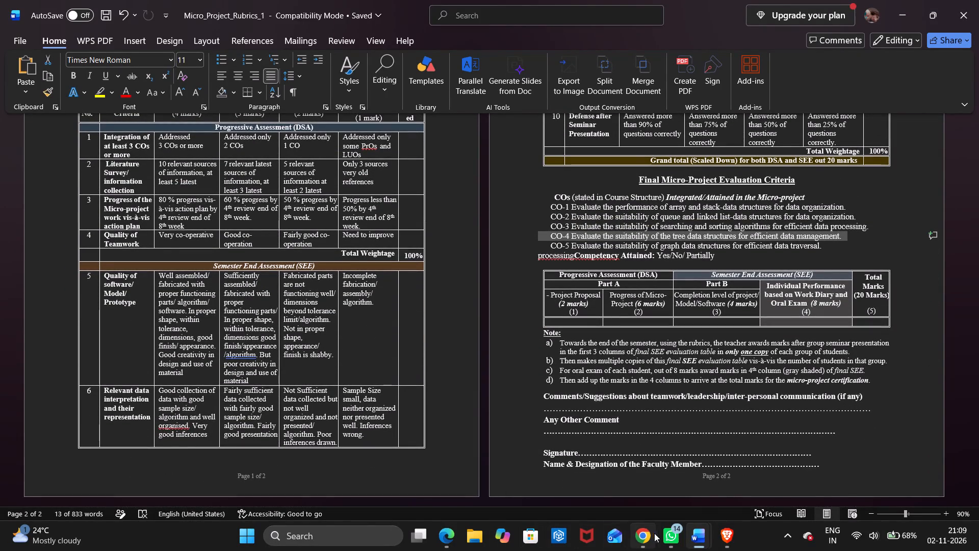
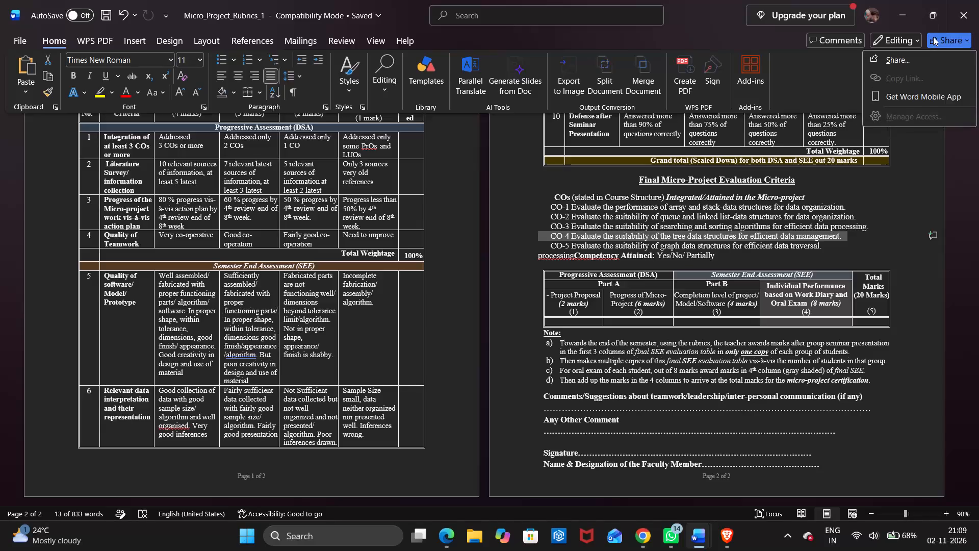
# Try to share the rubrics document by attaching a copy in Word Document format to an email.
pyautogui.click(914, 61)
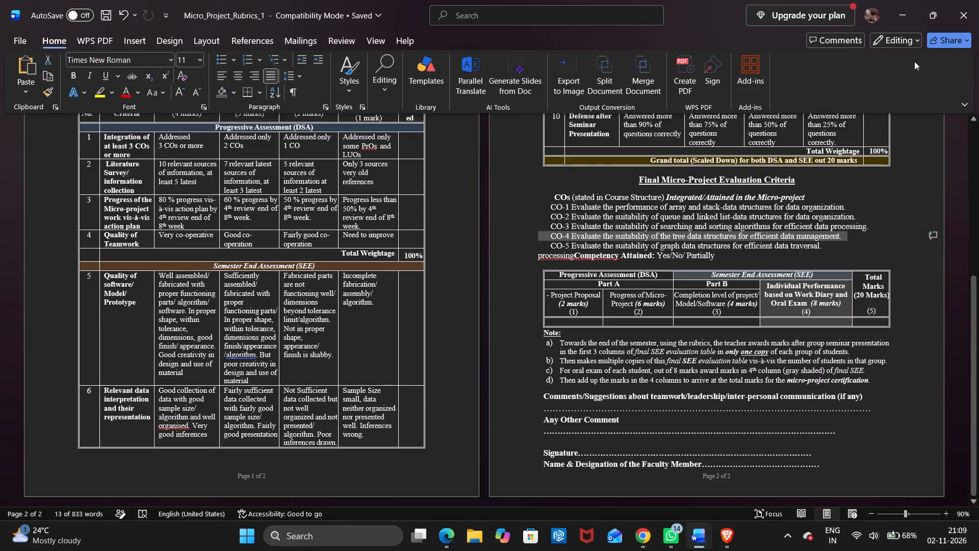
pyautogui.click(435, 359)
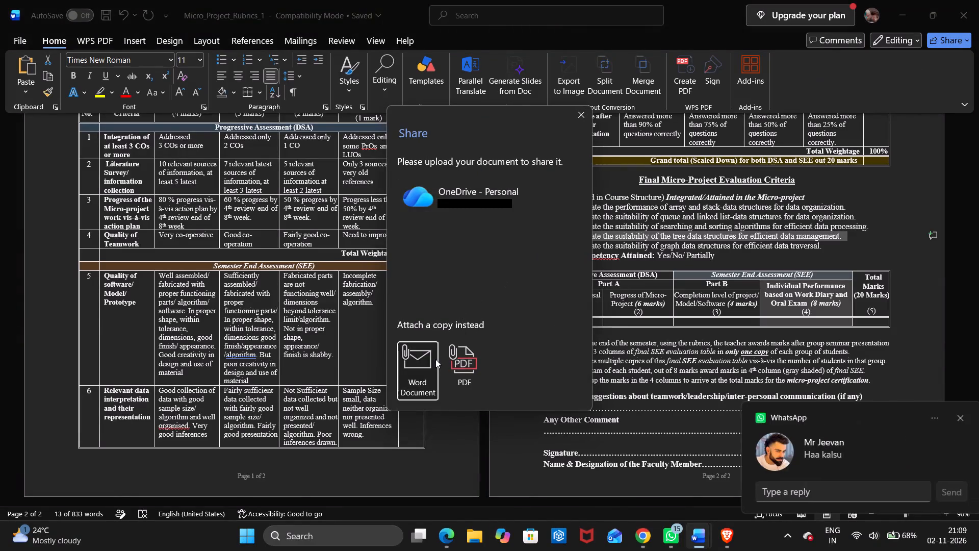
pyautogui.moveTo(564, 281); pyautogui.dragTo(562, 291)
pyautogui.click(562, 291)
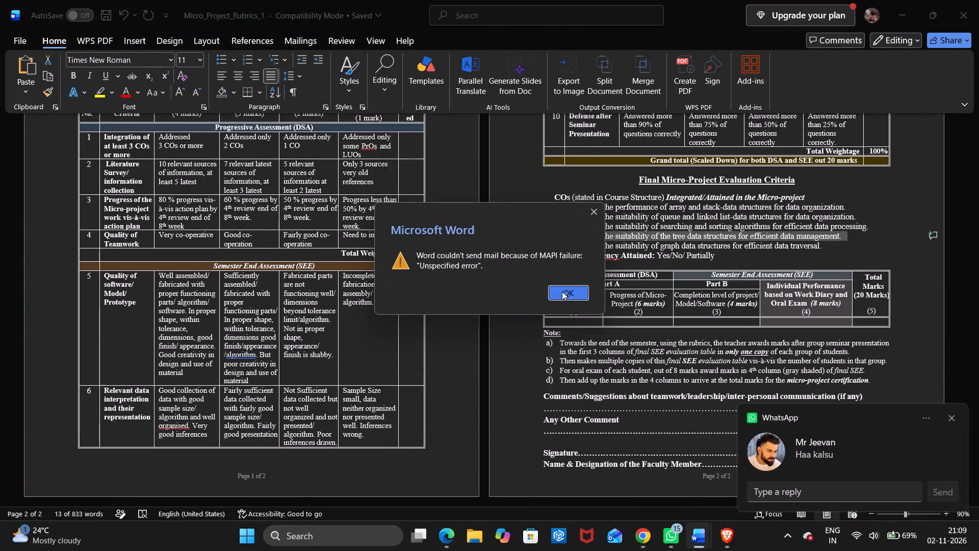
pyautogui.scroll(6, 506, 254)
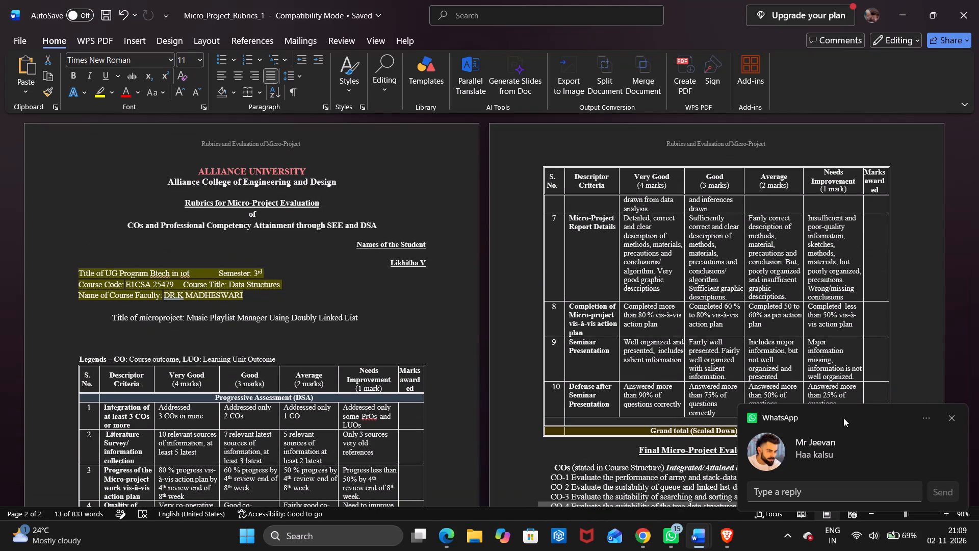
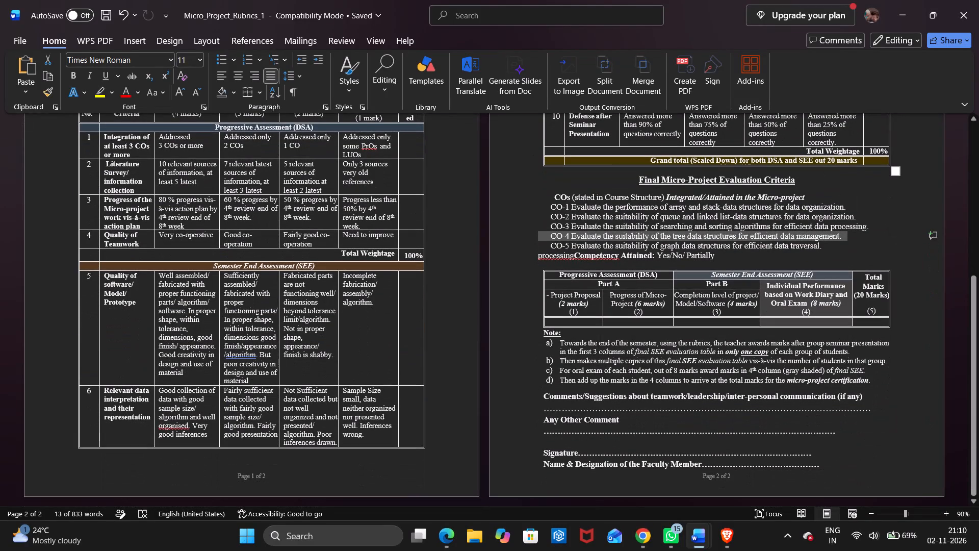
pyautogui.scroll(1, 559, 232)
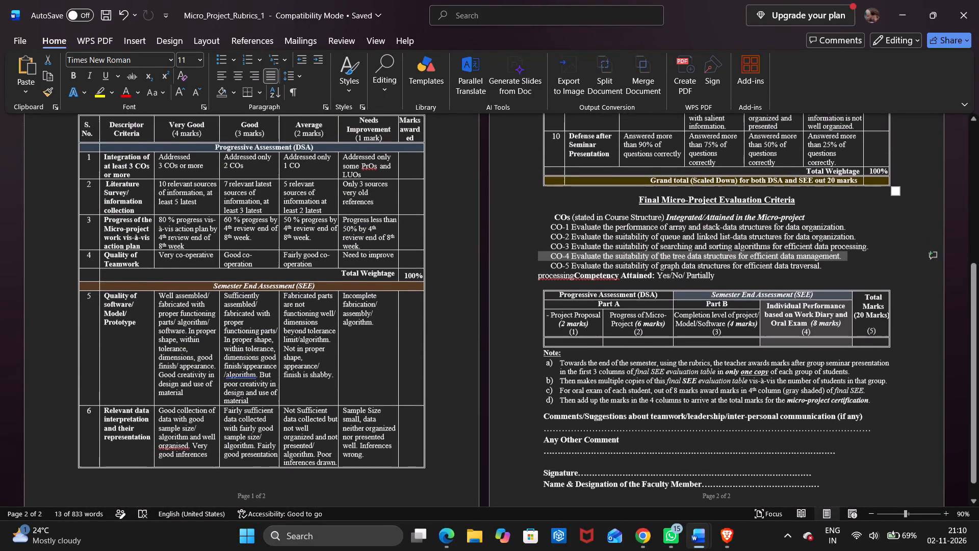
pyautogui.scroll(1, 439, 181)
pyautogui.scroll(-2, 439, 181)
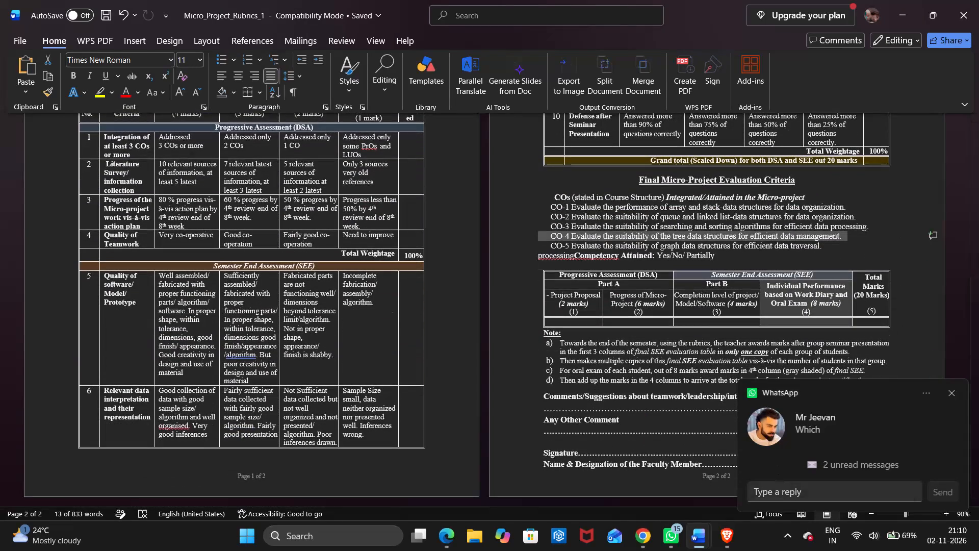
# Reply "word document" to the incoming WhatsApp message from its notification.
pyautogui.click(776, 493)
pyautogui.scroll(1, 654, 387)
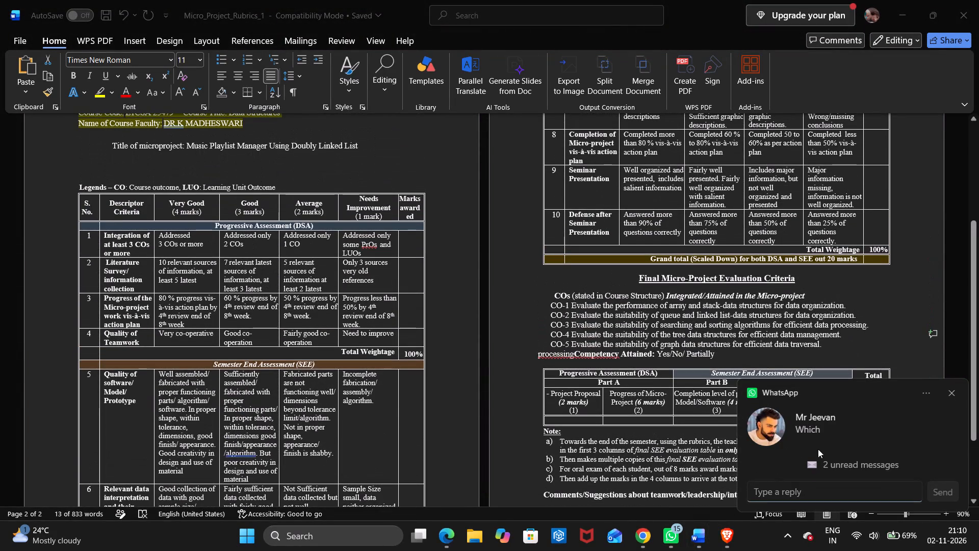
pyautogui.click(795, 495)
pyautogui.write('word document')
pyautogui.click(940, 497)
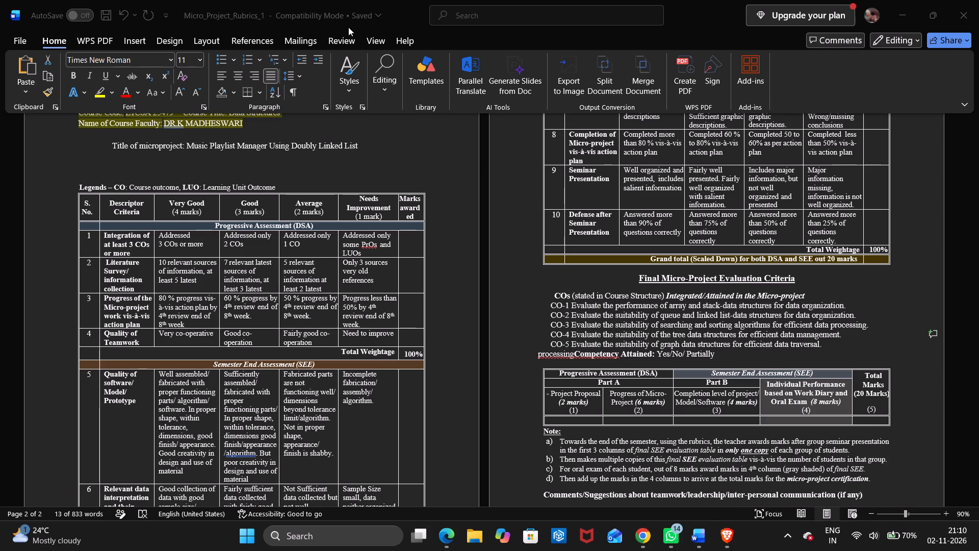
# Start uploading a copy of the Micro_Project_Rubrics_1 document, opening the choice of storage location.
pyautogui.click(311, 12)
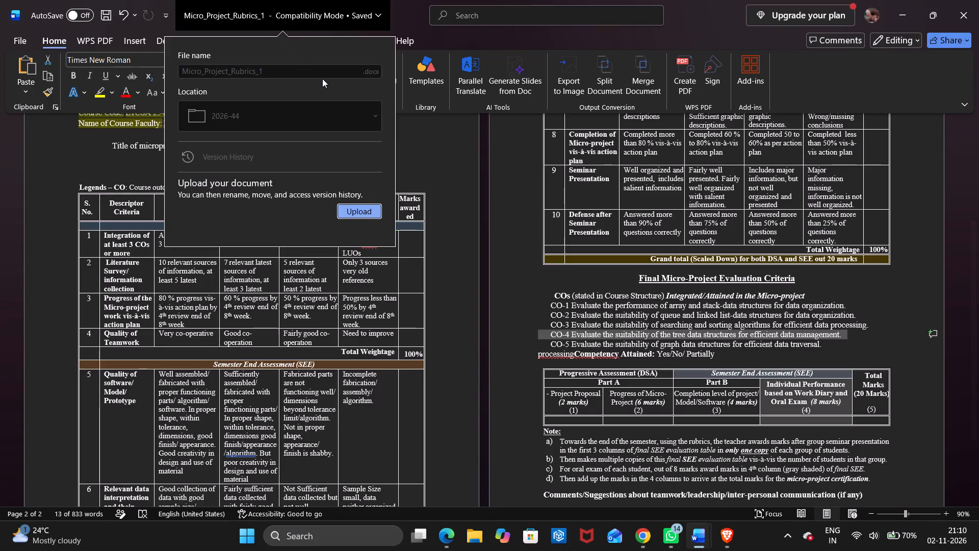
pyautogui.moveTo(322, 79); pyautogui.dragTo(360, 208)
pyautogui.click(360, 208)
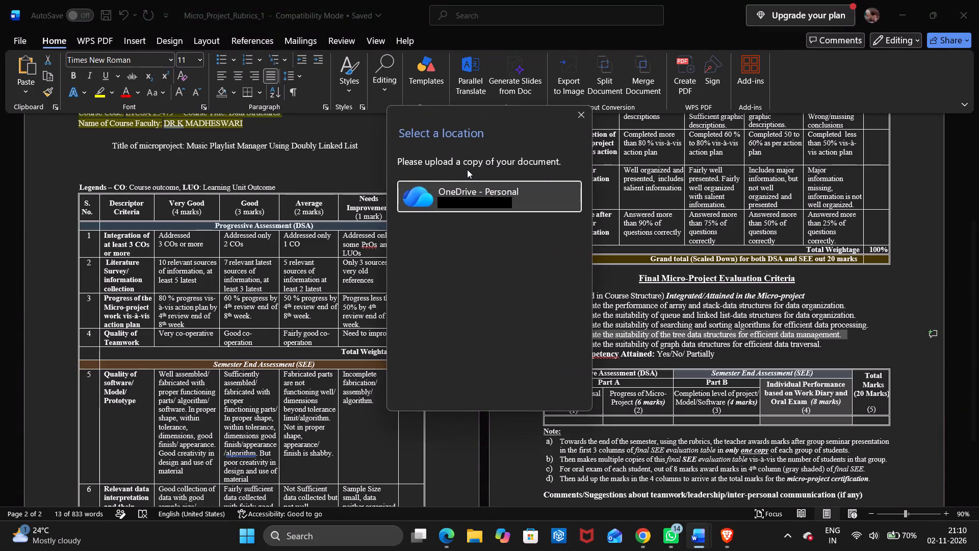
# Upload a copy of the rubrics document to the personal OneDrive and close the location dialog.
pyautogui.click(463, 195)
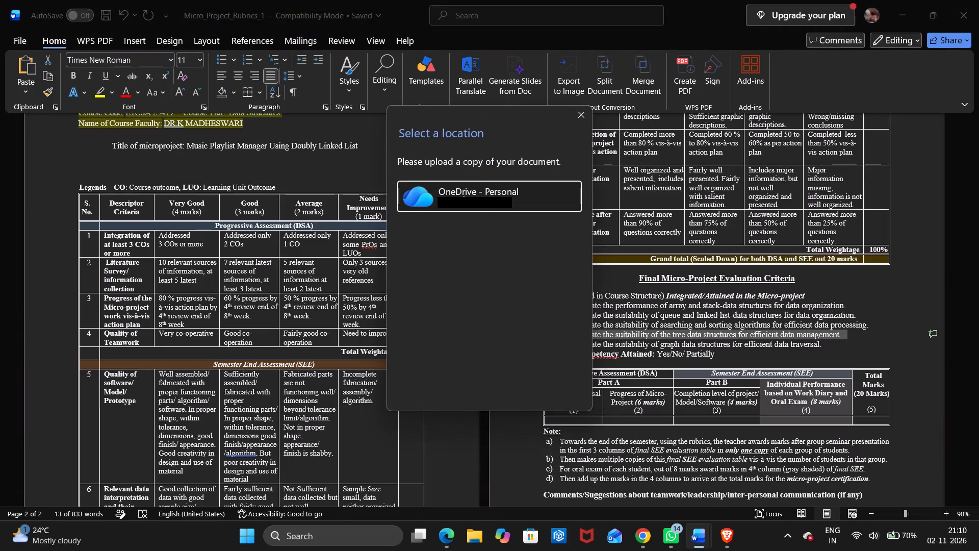
pyautogui.click(575, 112)
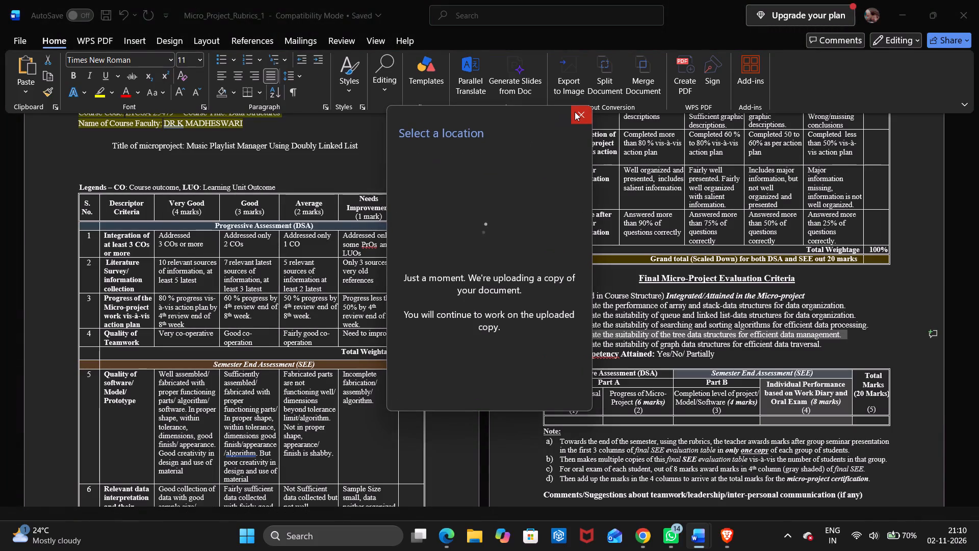
pyautogui.click(572, 112)
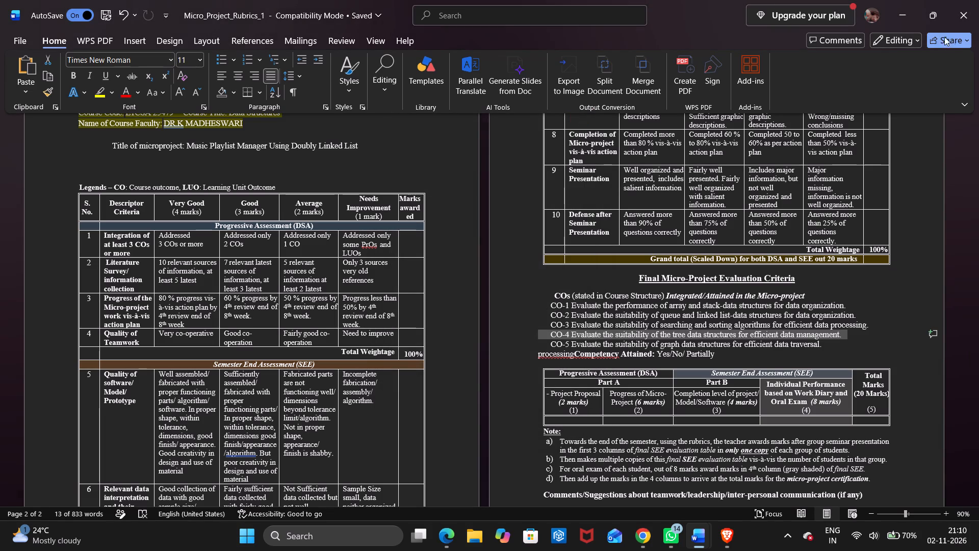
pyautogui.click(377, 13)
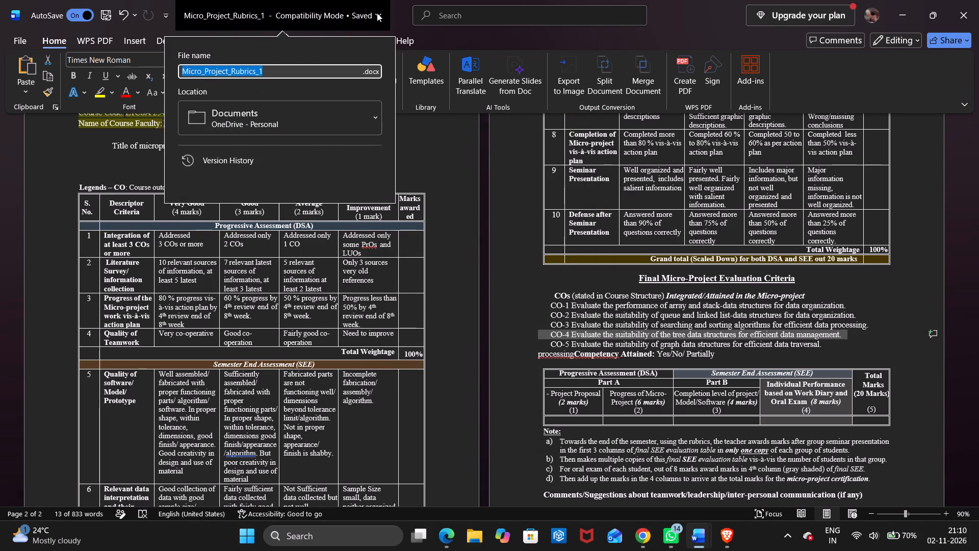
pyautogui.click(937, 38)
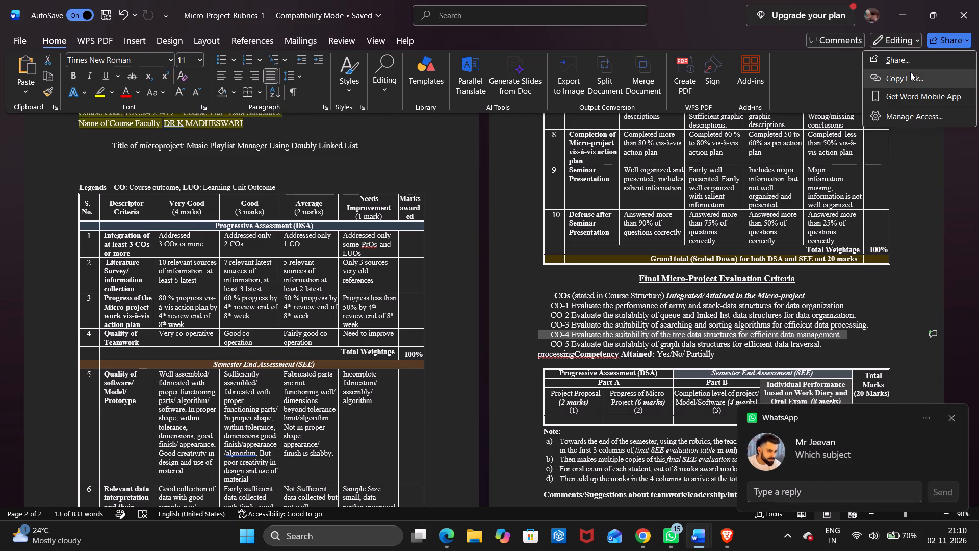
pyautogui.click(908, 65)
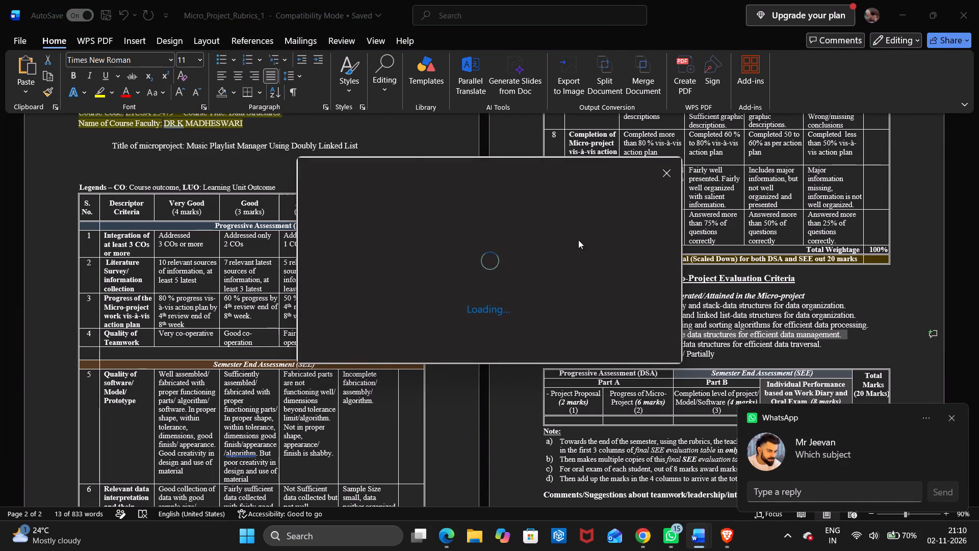
# Reply "ds" to the incoming WhatsApp message asking which subject.
pyautogui.click(776, 497)
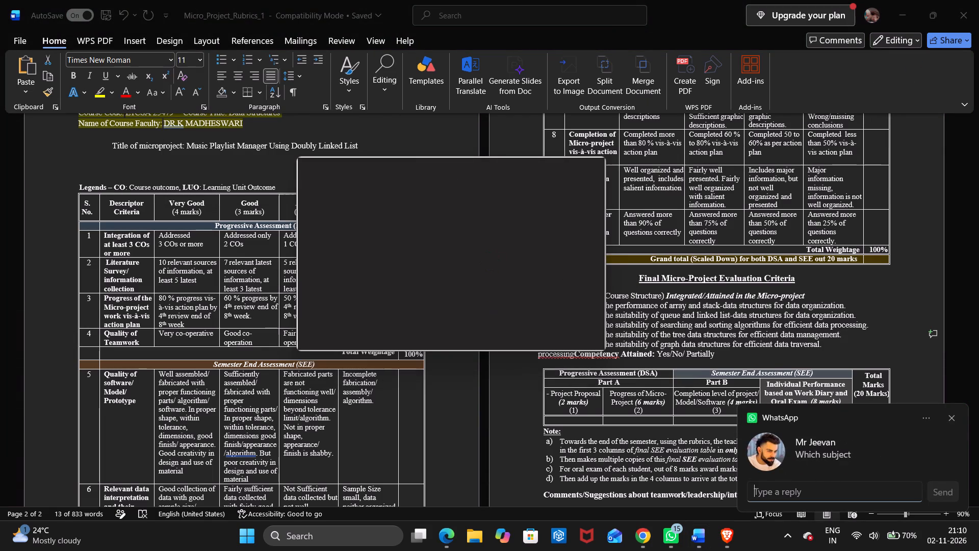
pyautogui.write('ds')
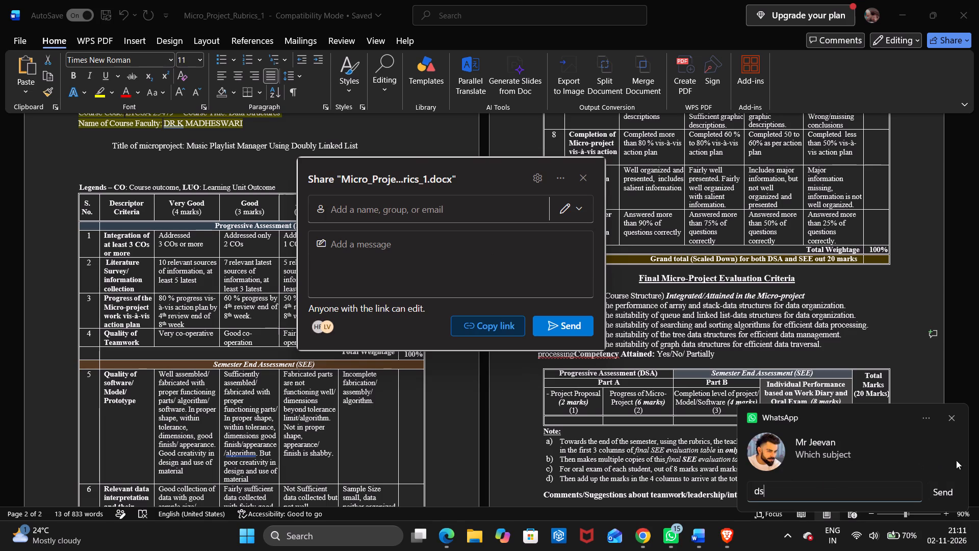
pyautogui.click(937, 488)
# Close the open share dialog and copy a sharing link for the Micro_Project_Rubrics_1 document instead.
pyautogui.moveTo(955, 28); pyautogui.dragTo(953, 36)
pyautogui.click(953, 36)
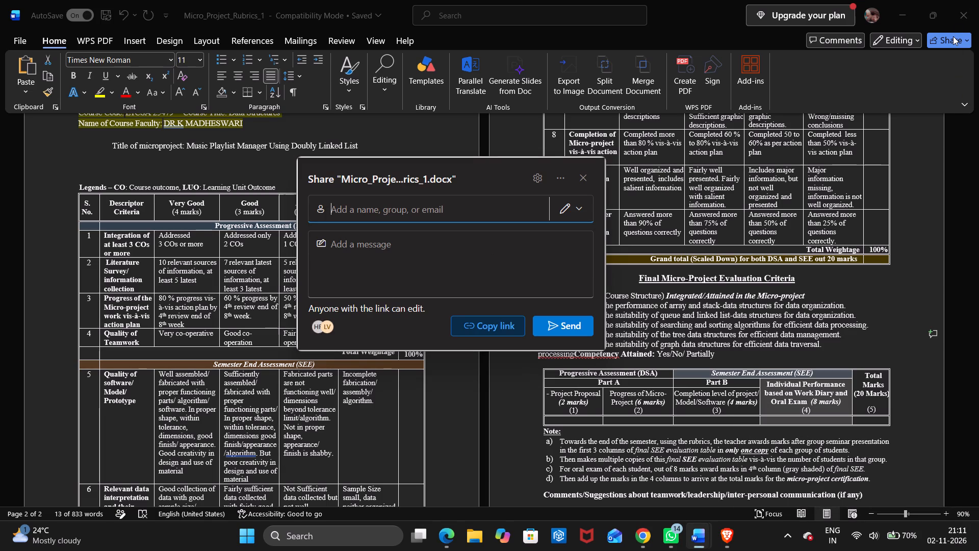
pyautogui.click(583, 183)
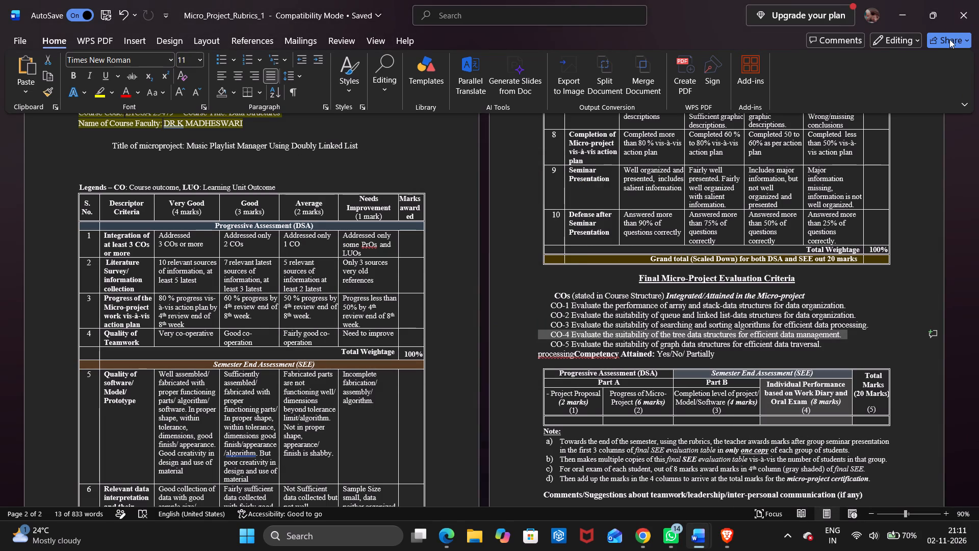
pyautogui.click(949, 39)
pyautogui.click(928, 79)
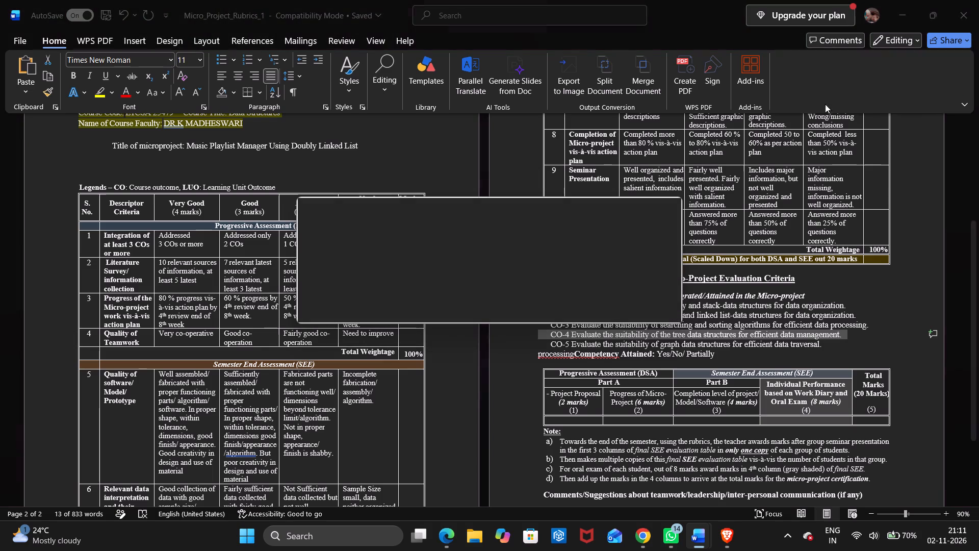
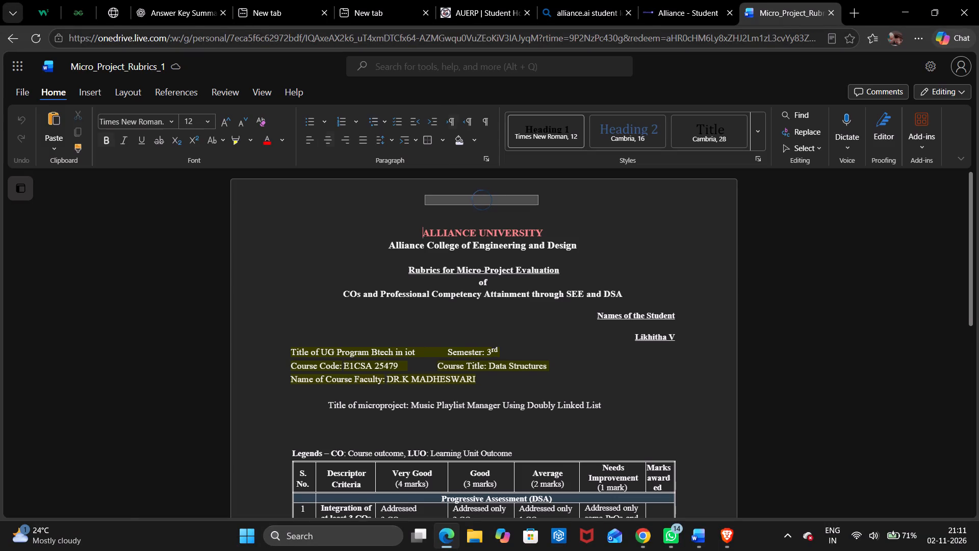
# Review the online copy of the rubrics document from the header fields through the signature section and back.
pyautogui.scroll(-7, 472, 333)
pyautogui.scroll(6, 472, 333)
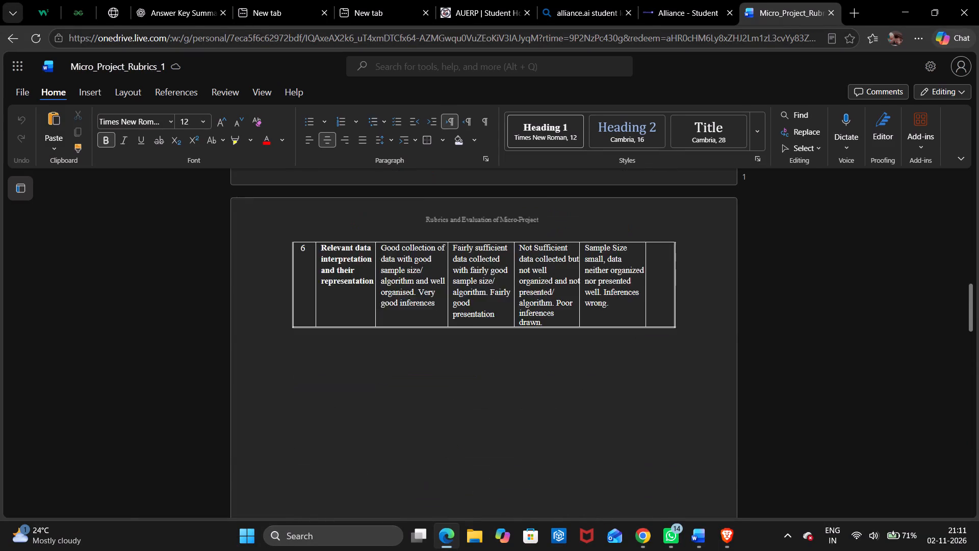
pyautogui.scroll(4, 472, 333)
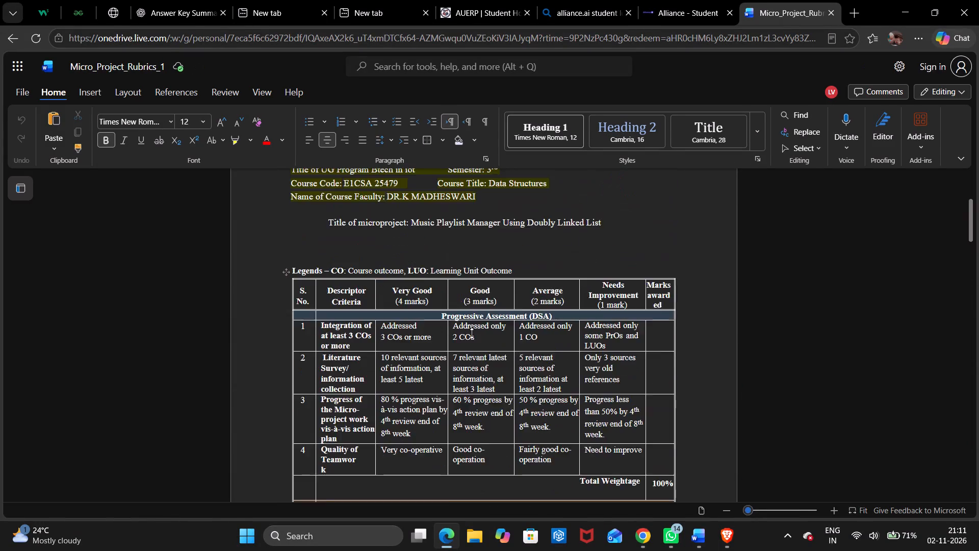
pyautogui.scroll(-3, 472, 333)
pyautogui.scroll(-3, 462, 279)
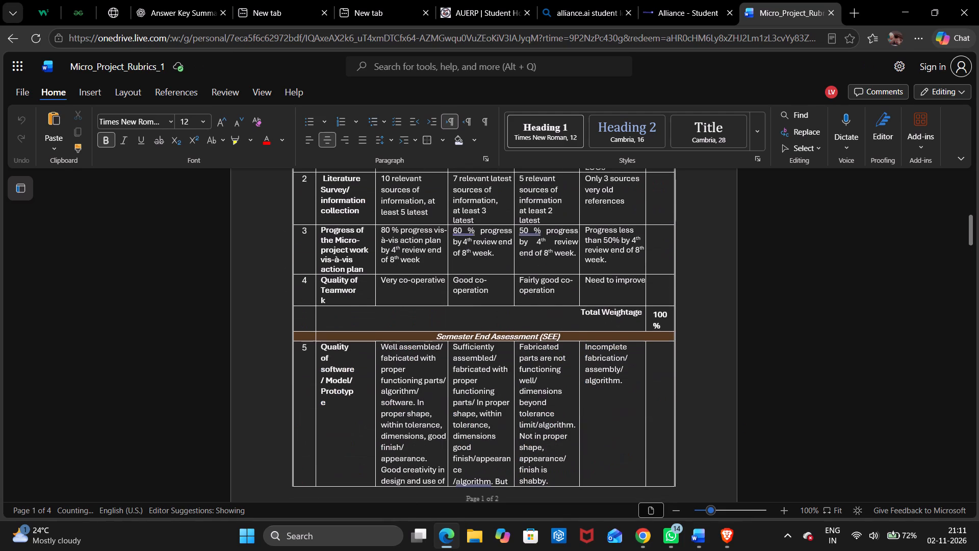
pyautogui.scroll(-3, 462, 279)
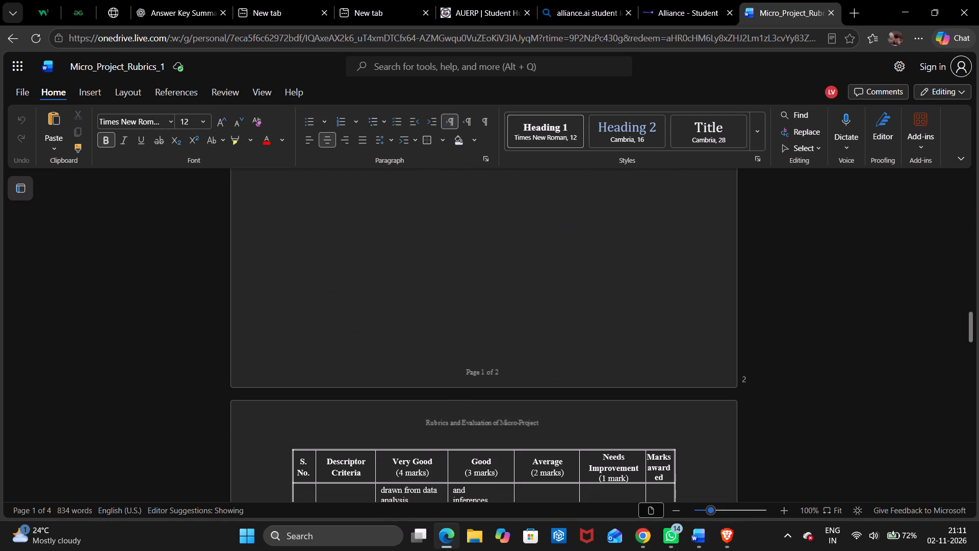
pyautogui.scroll(-1, 404, 368)
pyautogui.scroll(-1, 355, 287)
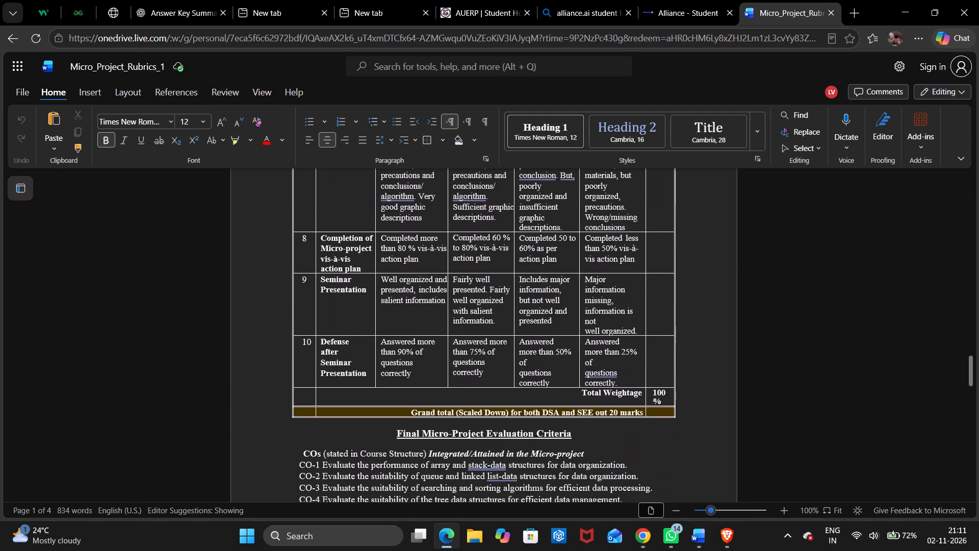
pyautogui.scroll(-5, 355, 287)
pyautogui.scroll(1, 355, 287)
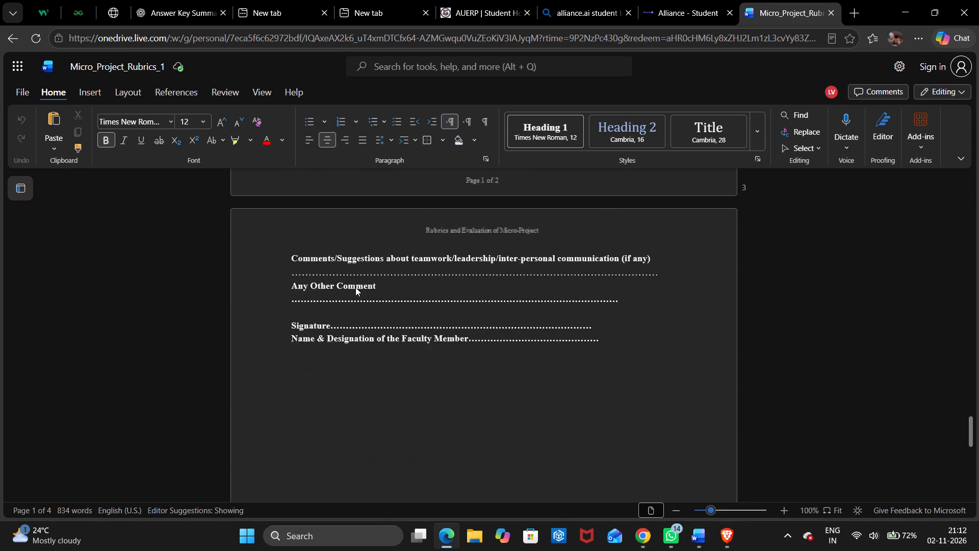
pyautogui.scroll(8, 355, 287)
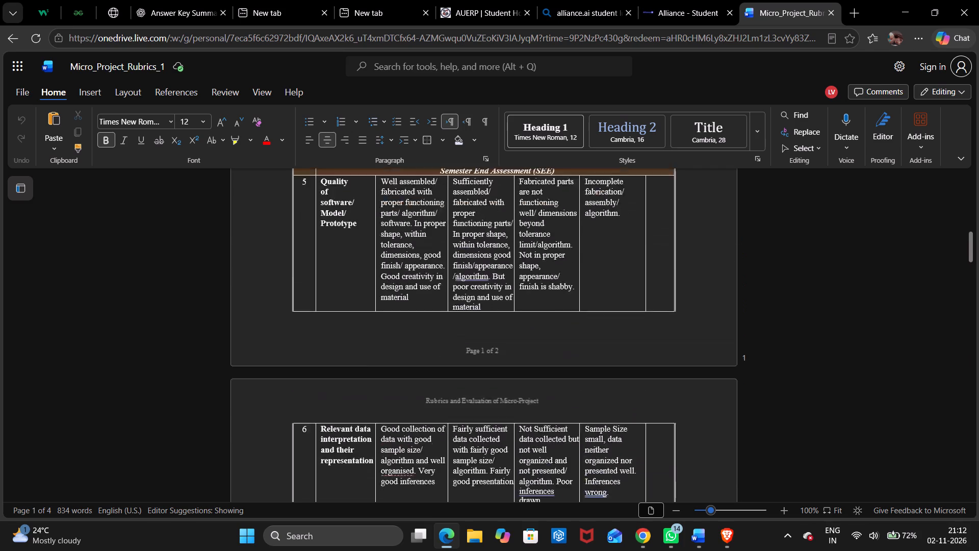
pyautogui.scroll(5, 355, 287)
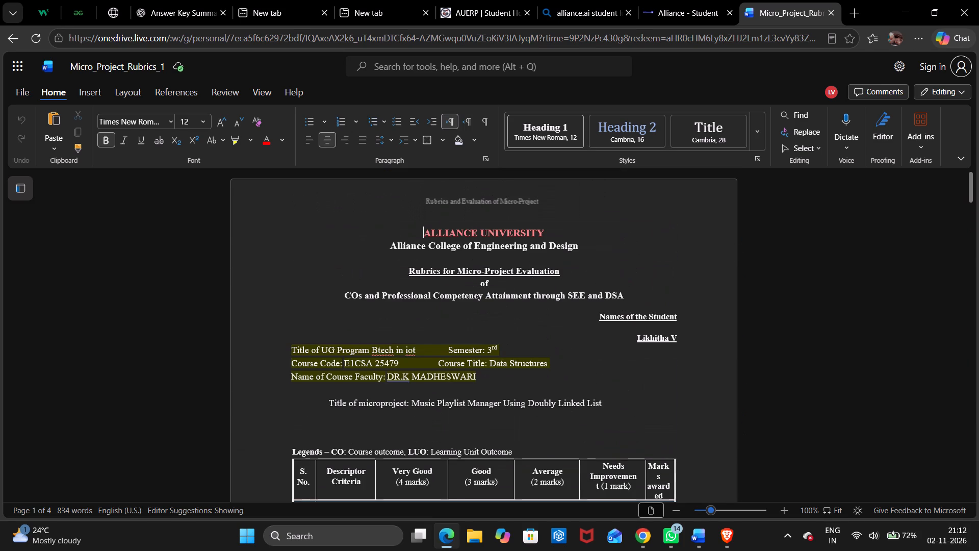
# Delete the extra blank lines between the micro-project title and the Legends line, leaving one blank line.
pyautogui.scroll(-2, 355, 287)
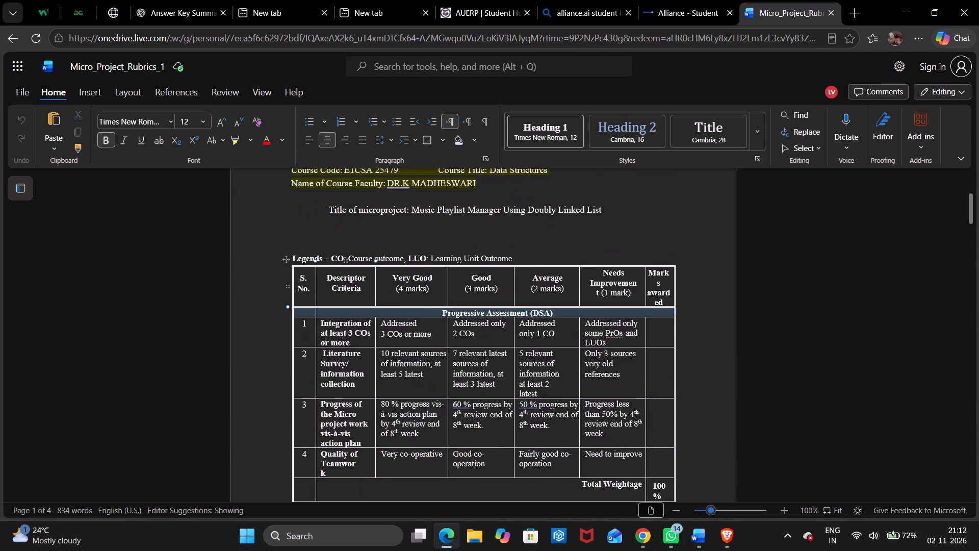
pyautogui.click(278, 234)
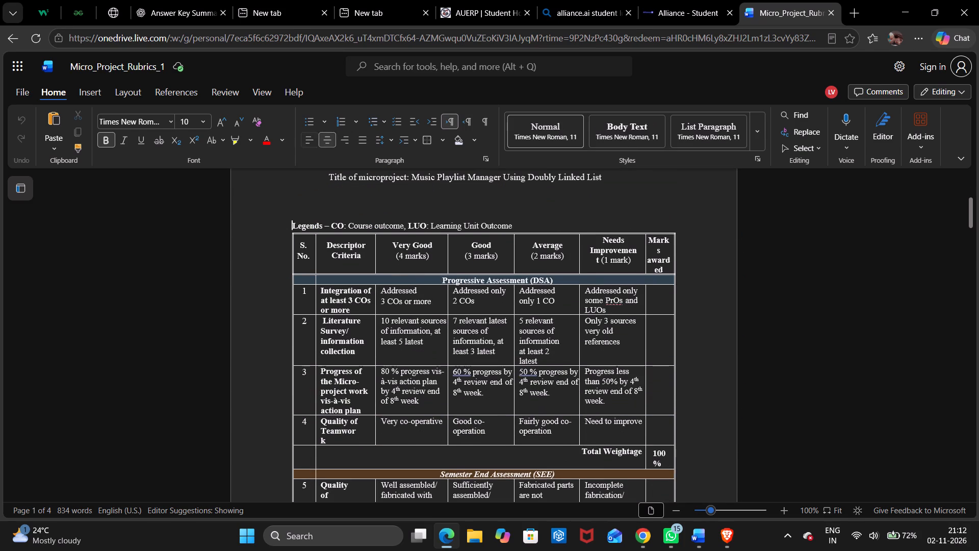
pyautogui.press('BackSpace')
pyautogui.press('BackSpace')
pyautogui.press('BackSpace')
pyautogui.press('BackSpace')
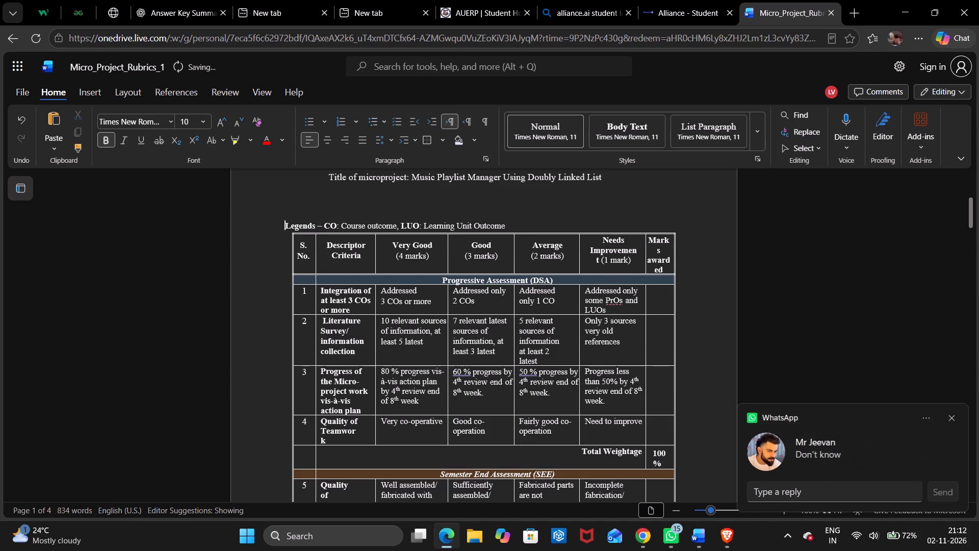
pyautogui.press('BackSpace')
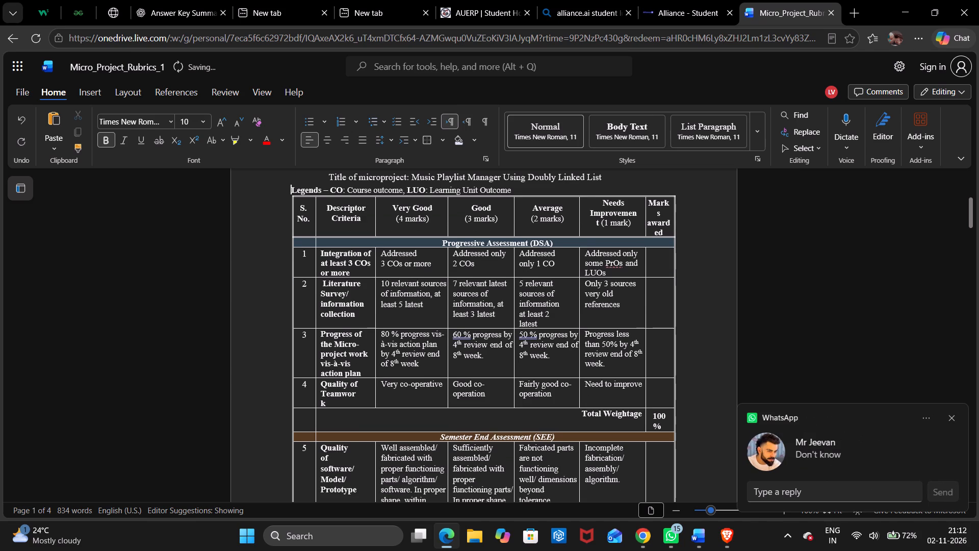
pyautogui.click(611, 180)
pyautogui.press('Return')
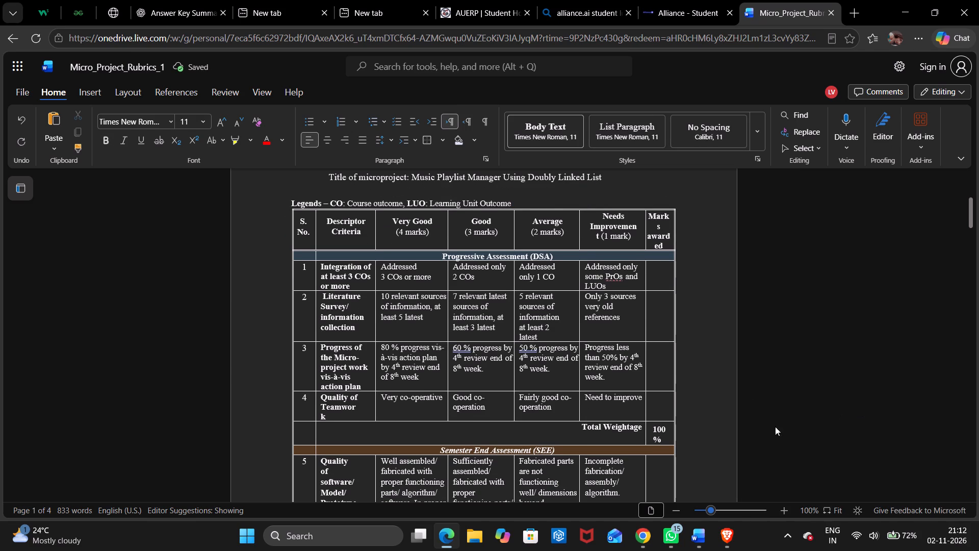
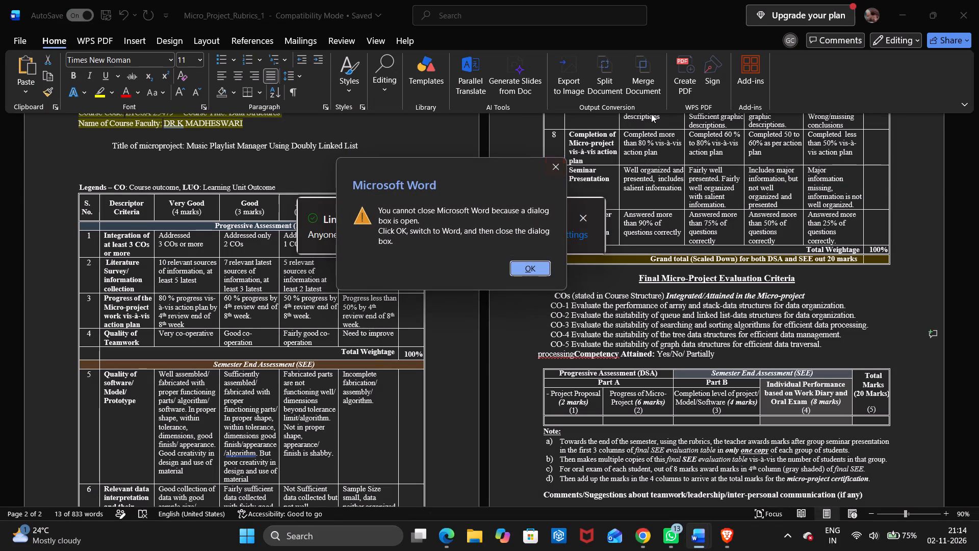
# Dismiss the open-dialog warning and close the link-copied sharing notice to return to the rubrics document.
pyautogui.click(556, 171)
pyautogui.click(527, 266)
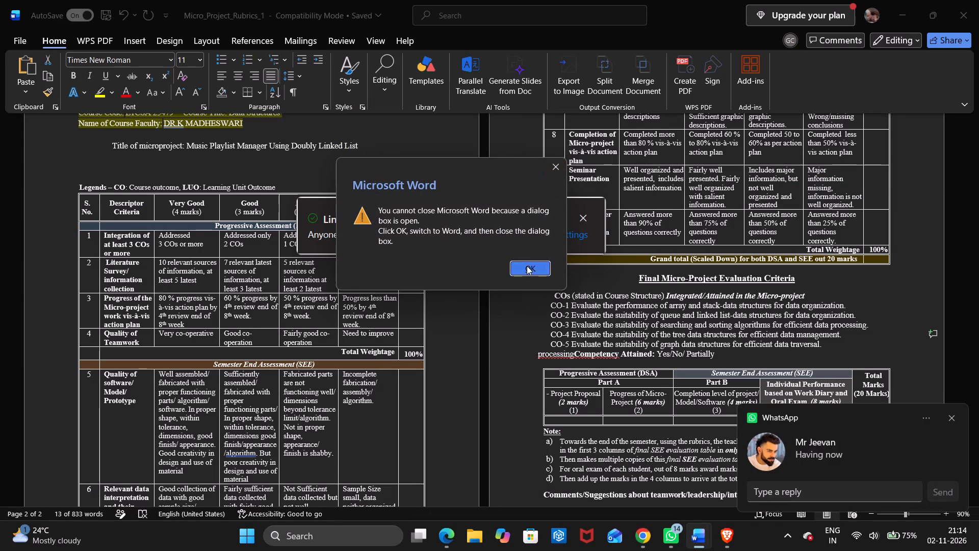
pyautogui.tripleClick(527, 266)
pyautogui.tripleClick(527, 266)
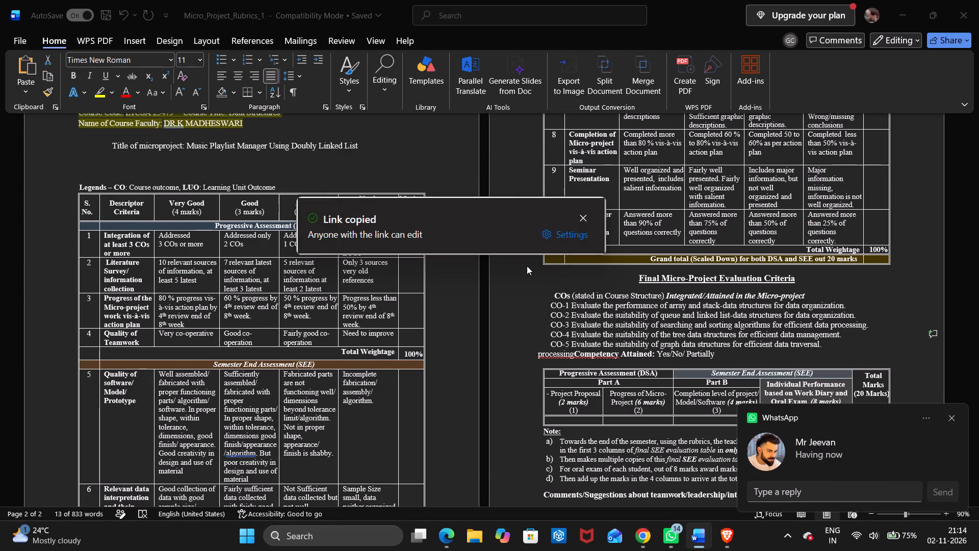
pyautogui.click(589, 209)
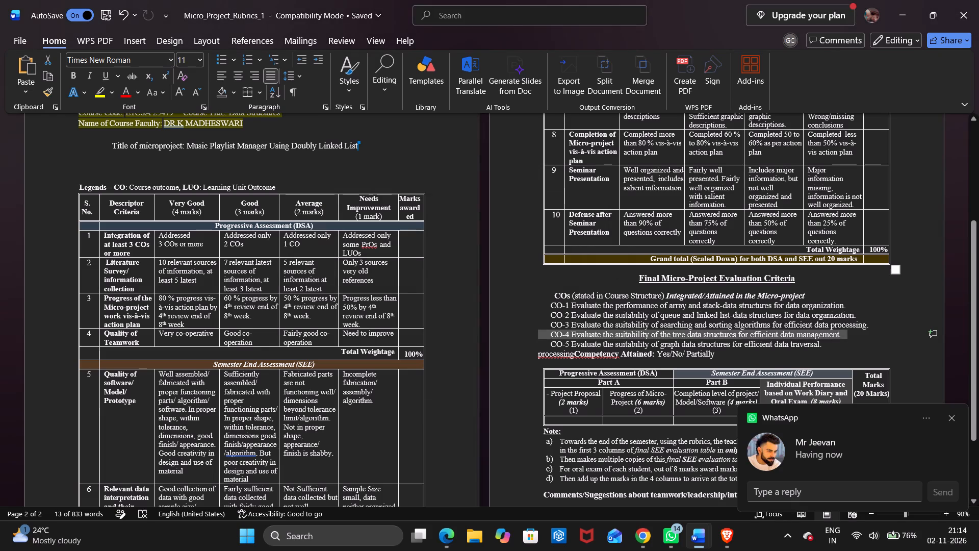
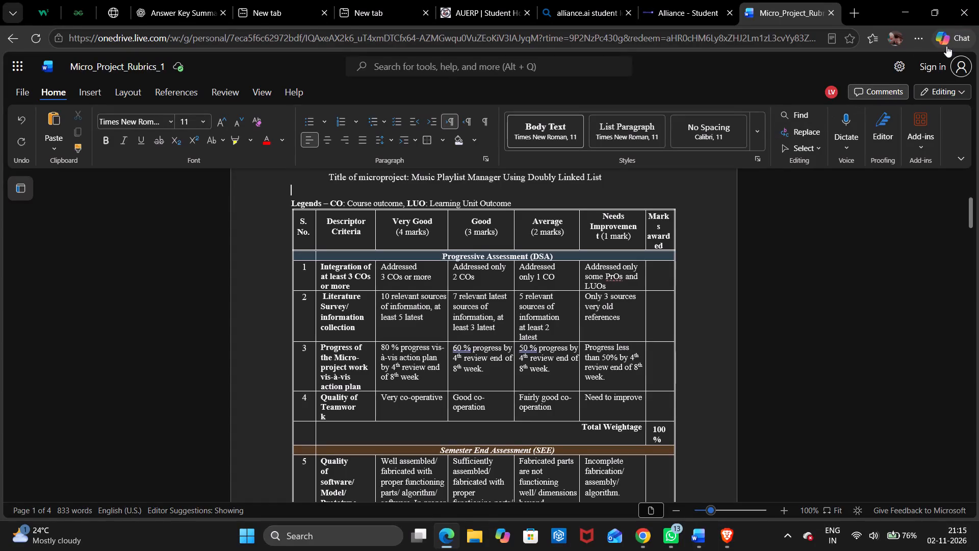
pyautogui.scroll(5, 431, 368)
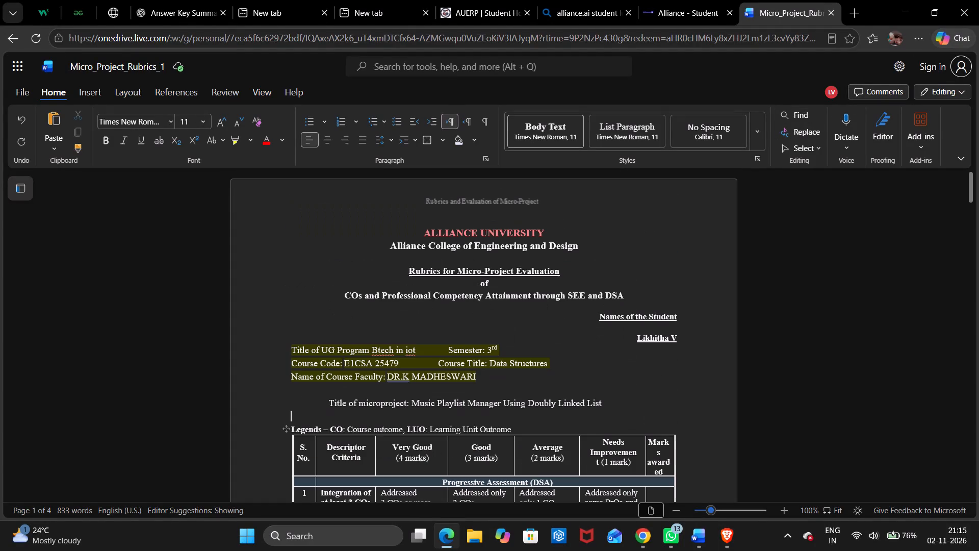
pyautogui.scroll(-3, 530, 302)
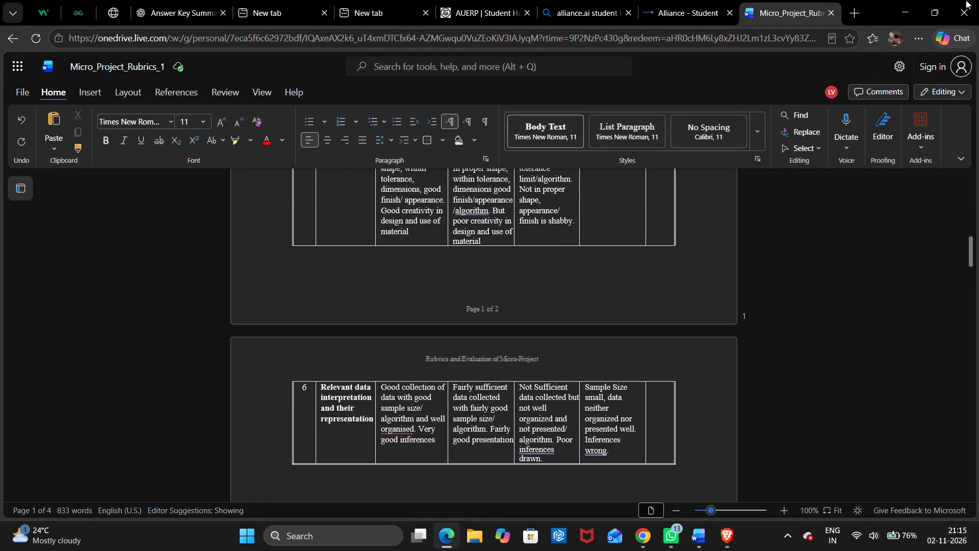
# Close the browser window holding the Micro_Project_Rubrics_1 document and the Music Playlist Manager report in Word.
pyautogui.click(978, 0)
pyautogui.click(839, 10)
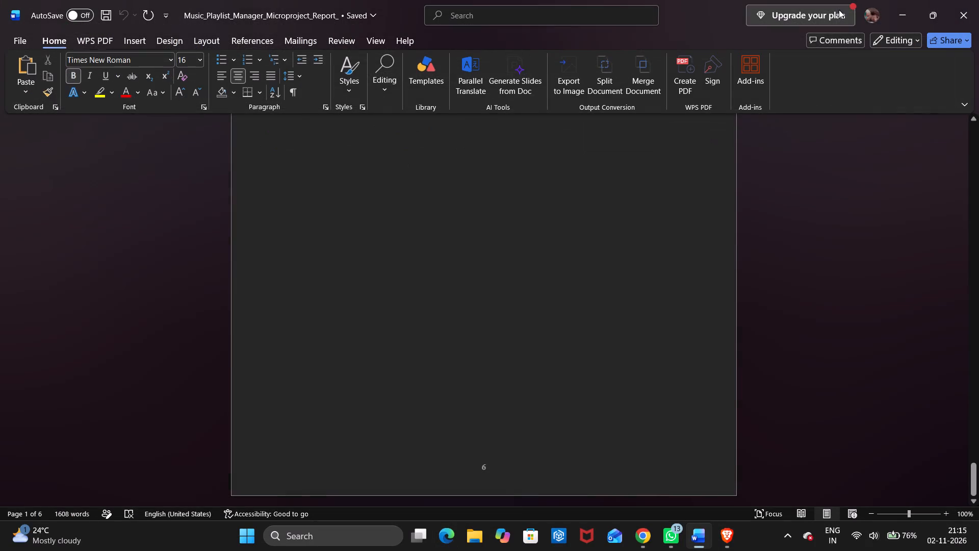
pyautogui.click(978, 4)
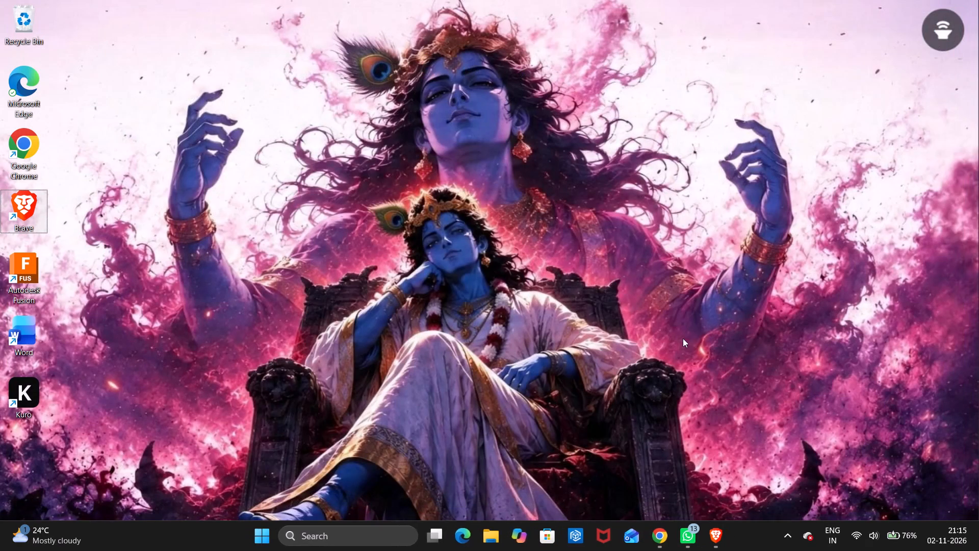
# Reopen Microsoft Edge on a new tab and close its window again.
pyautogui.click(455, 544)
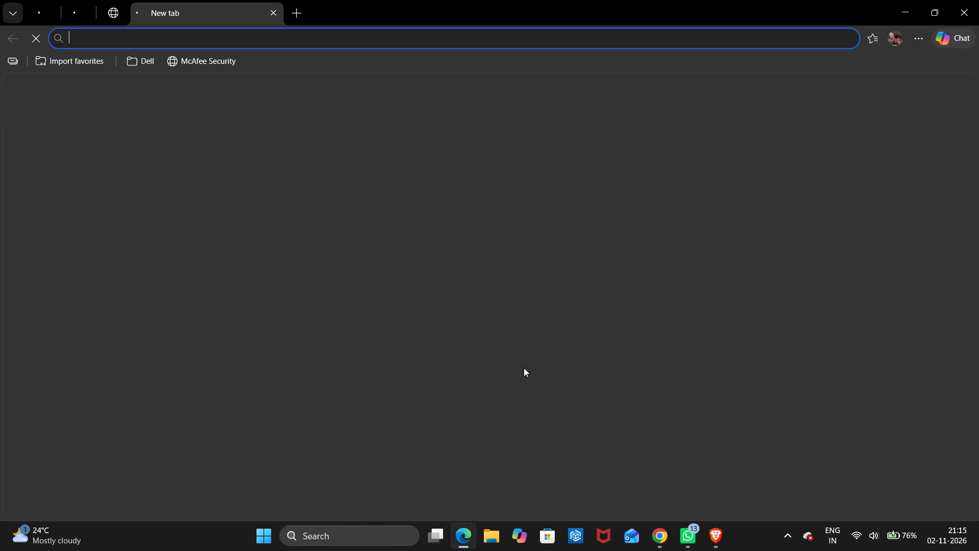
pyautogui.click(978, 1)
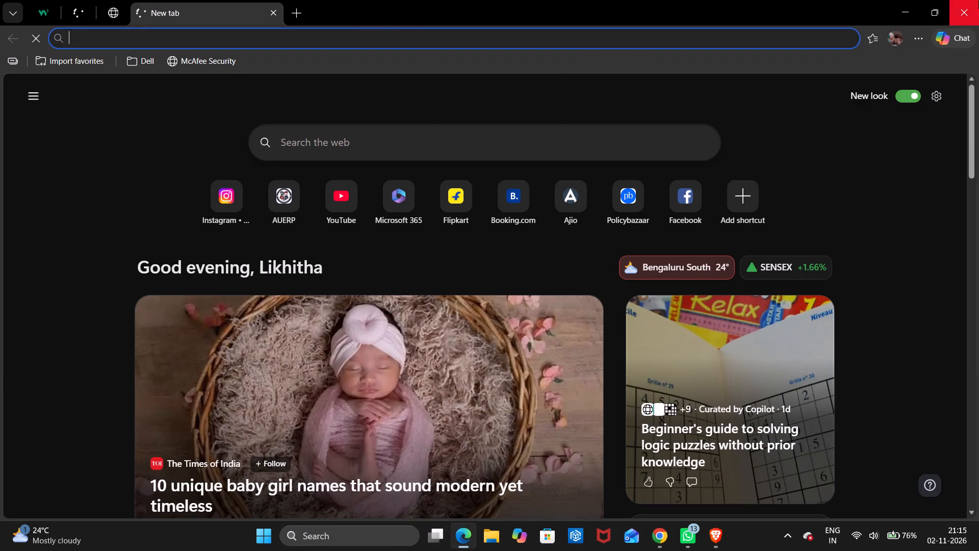
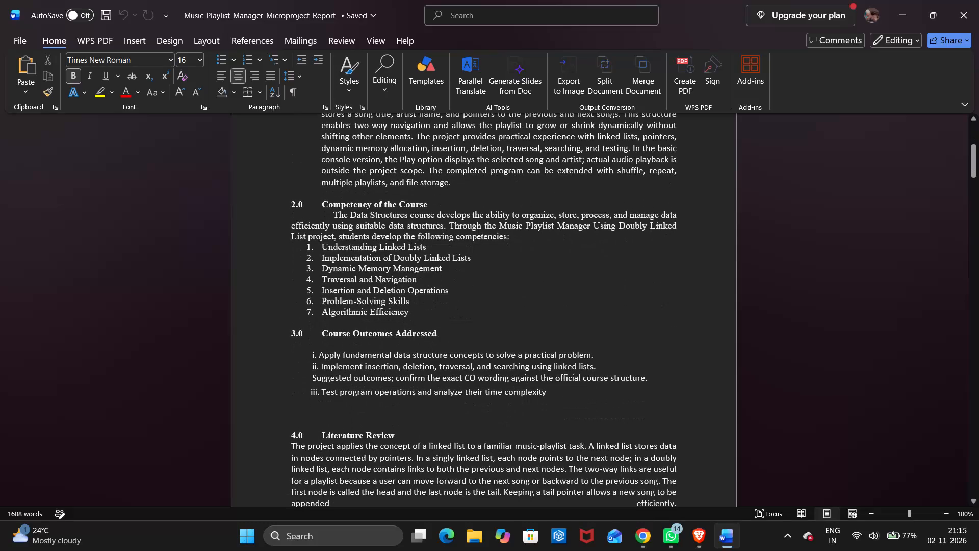
# Delete the three course outcomes and the suggested-outcomes note under the "3.0 Course Outcomes Addressed" heading of the Music Playlist Manager report.
pyautogui.moveTo(310, 355); pyautogui.dragTo(414, 386)
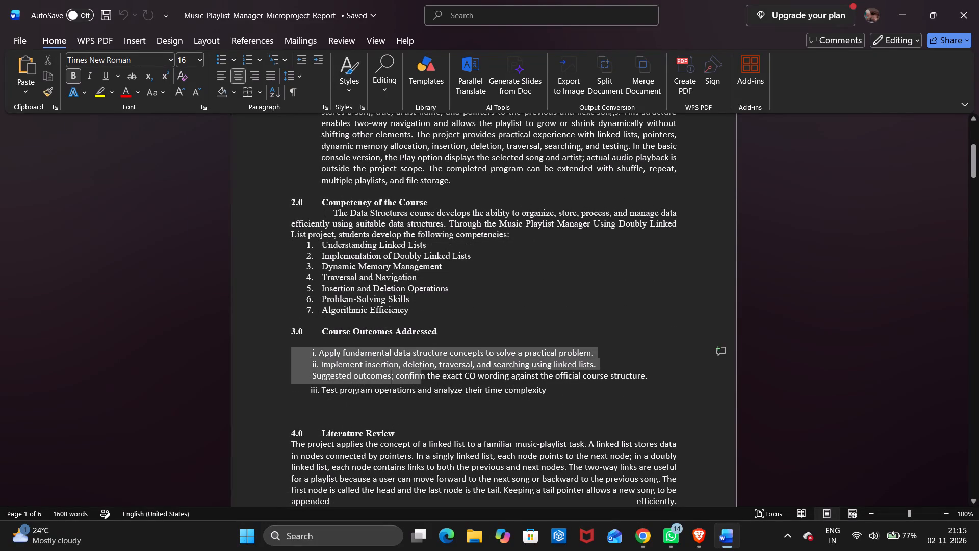
pyautogui.moveTo(414, 386); pyautogui.dragTo(535, 390)
pyautogui.press('BackSpace')
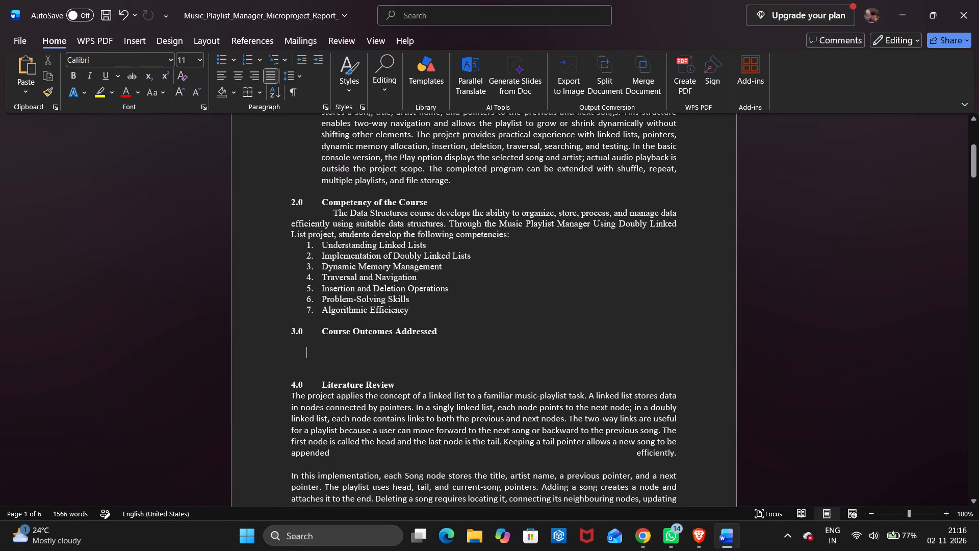
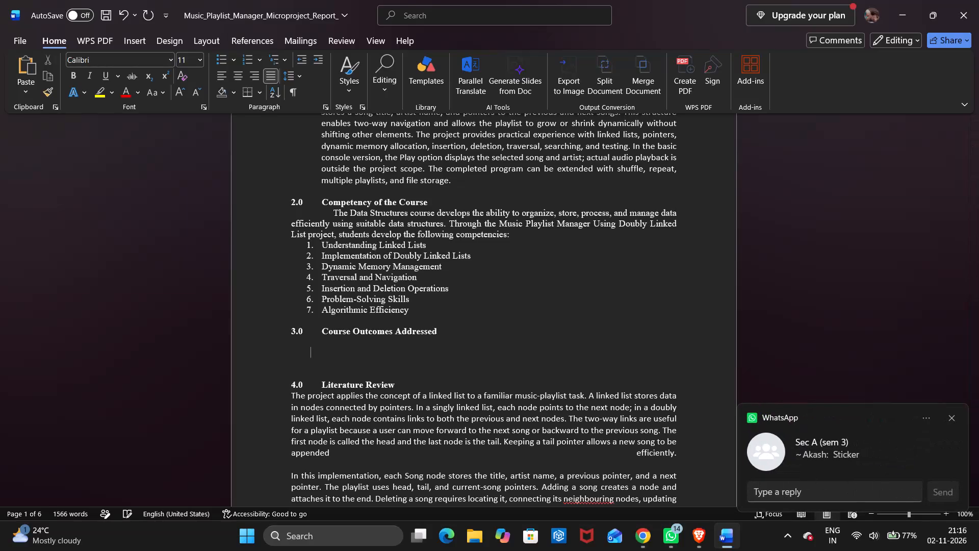
# Paste the copied course outcomes under the Course Outcomes Addressed heading and put each of CO-1 to CO-5 on its own line.
pyautogui.hotkey('ctrl', 'v')
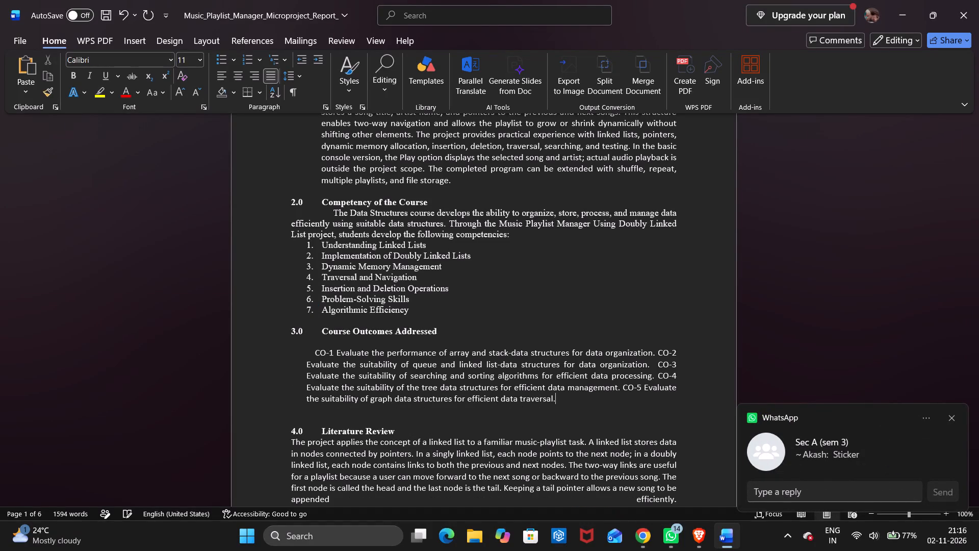
pyautogui.click(654, 352)
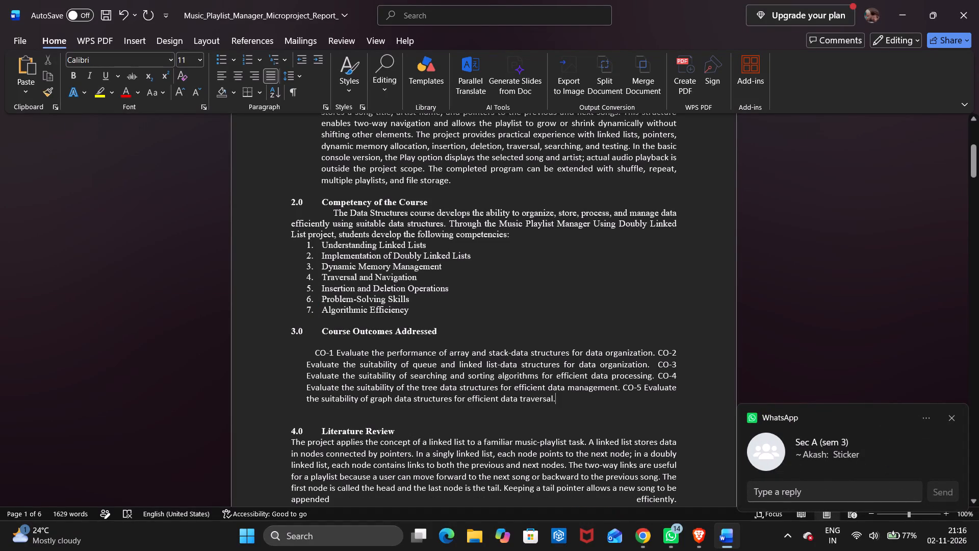
pyautogui.press('Return')
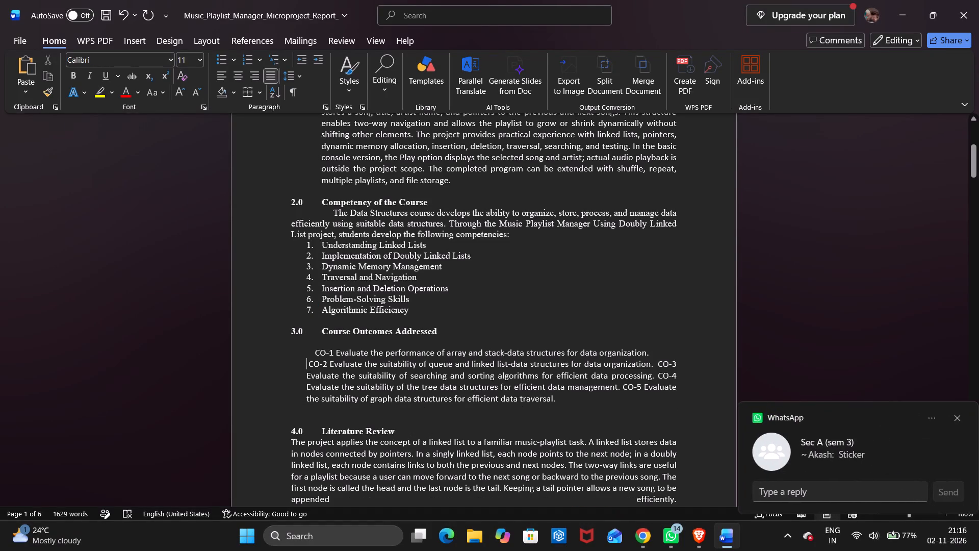
pyautogui.click(655, 364)
pyautogui.press('Return')
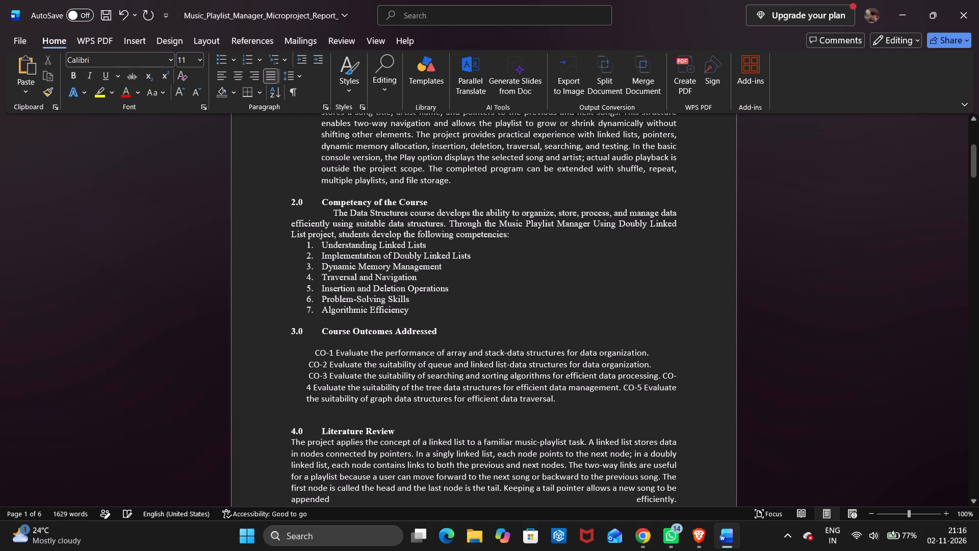
pyautogui.click(661, 377)
pyautogui.press('Return')
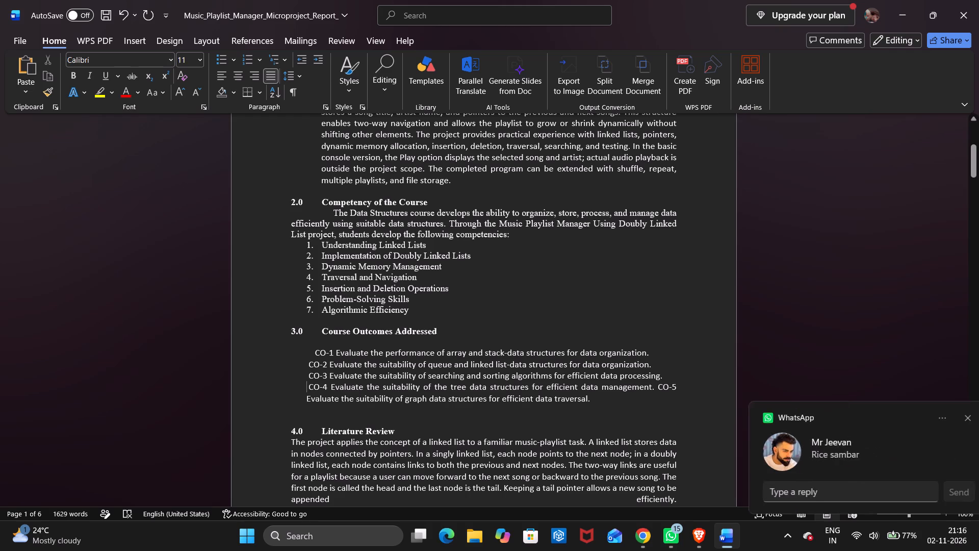
pyautogui.click(655, 388)
pyautogui.press('Return')
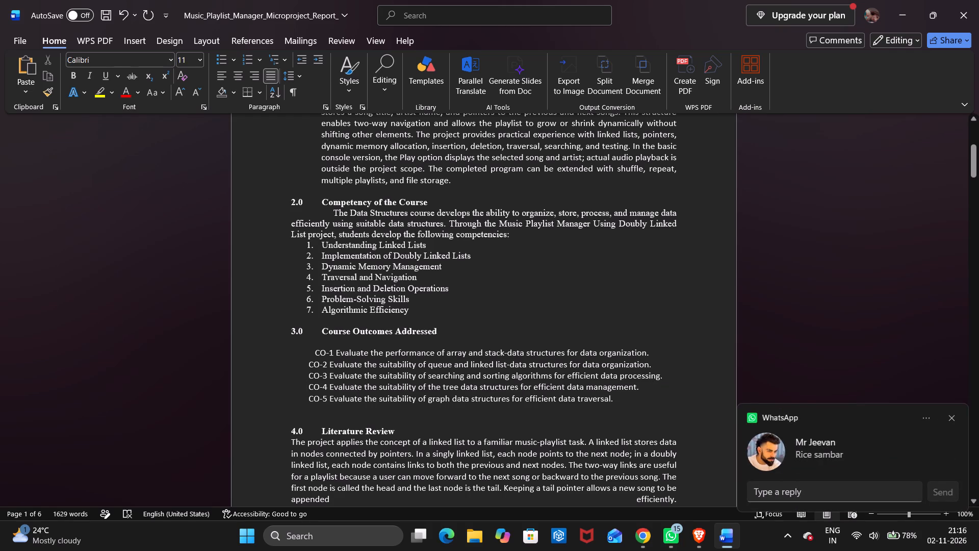
# Replace the indentation before CO-1 with spaces so it lines up with the outcomes below, and save the report.
pyautogui.click(311, 348)
pyautogui.press('BackSpace')
pyautogui.press('BackSpace')
pyautogui.press('BackSpace')
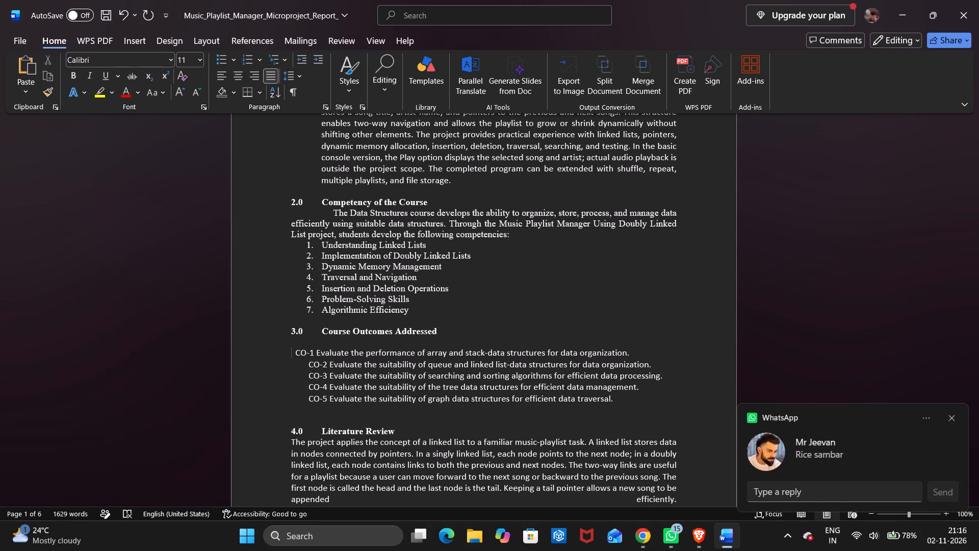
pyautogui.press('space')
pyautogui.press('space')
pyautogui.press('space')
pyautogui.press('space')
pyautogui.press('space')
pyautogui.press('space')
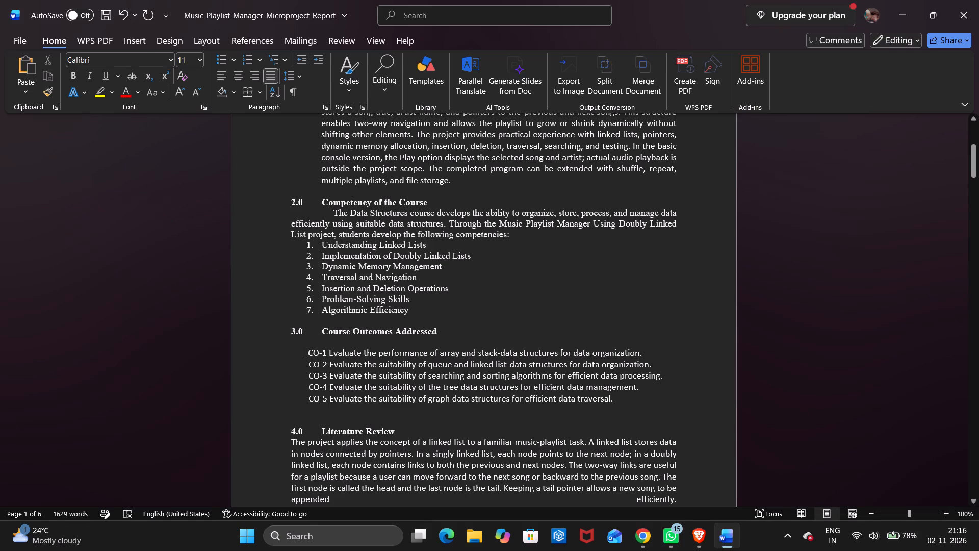